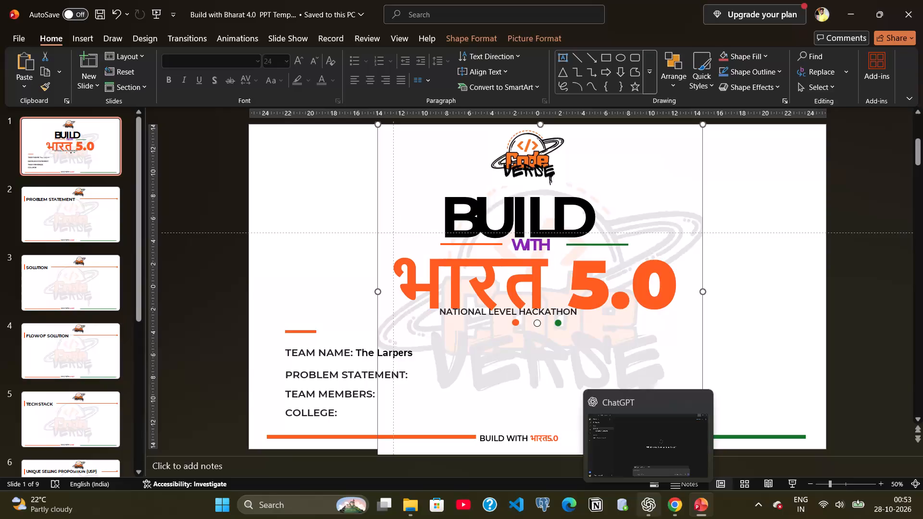
# Close the ChatGPT window.
pyautogui.click(694, 408)
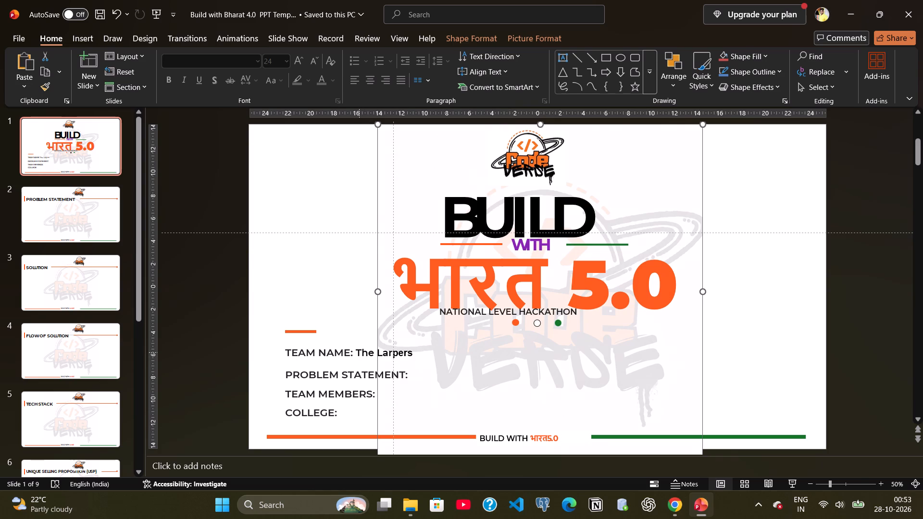
# Fill in the title slide's COLLEGE line with "Pranveer Singh Institute Of Technology, Kanpur".
pyautogui.click(423, 375)
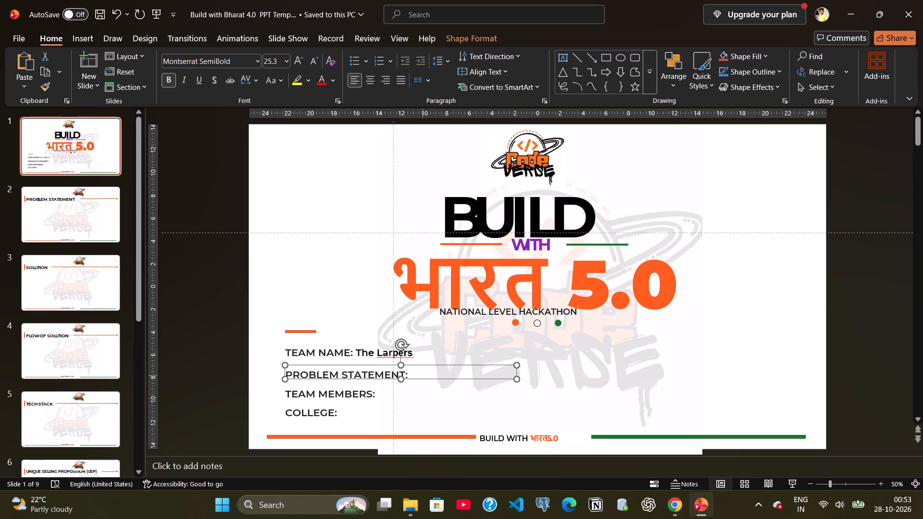
pyautogui.click(363, 417)
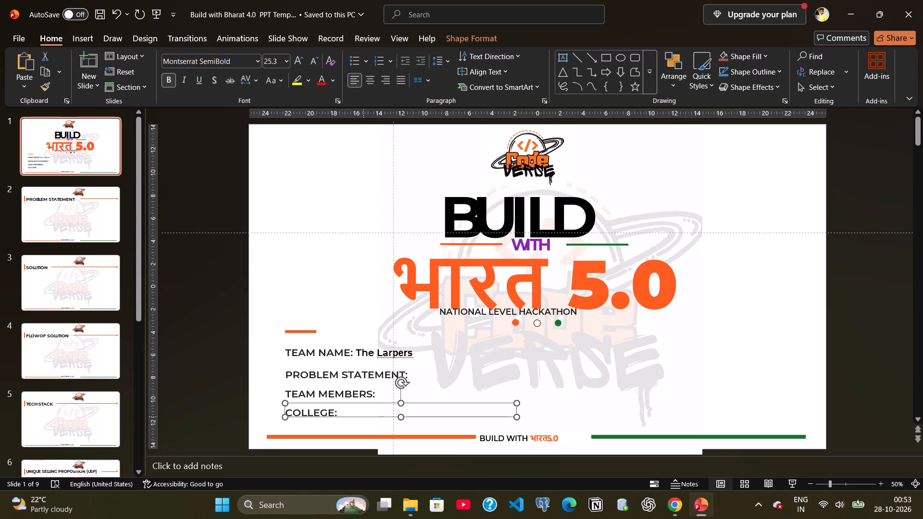
pyautogui.click(359, 414)
pyautogui.press('p')
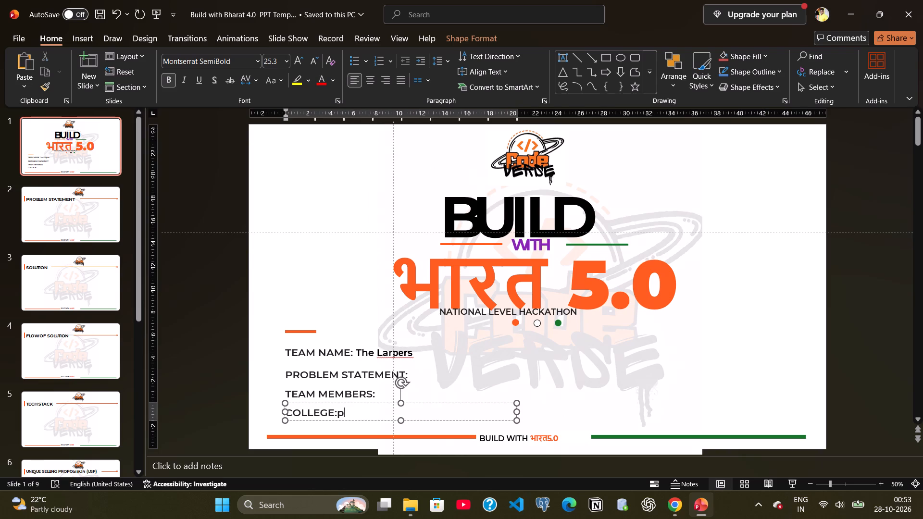
pyautogui.press('BackSpace')
pyautogui.press('space')
pyautogui.write('Pranveer')
pyautogui.press('space')
pyautogui.write('Singh Instir')
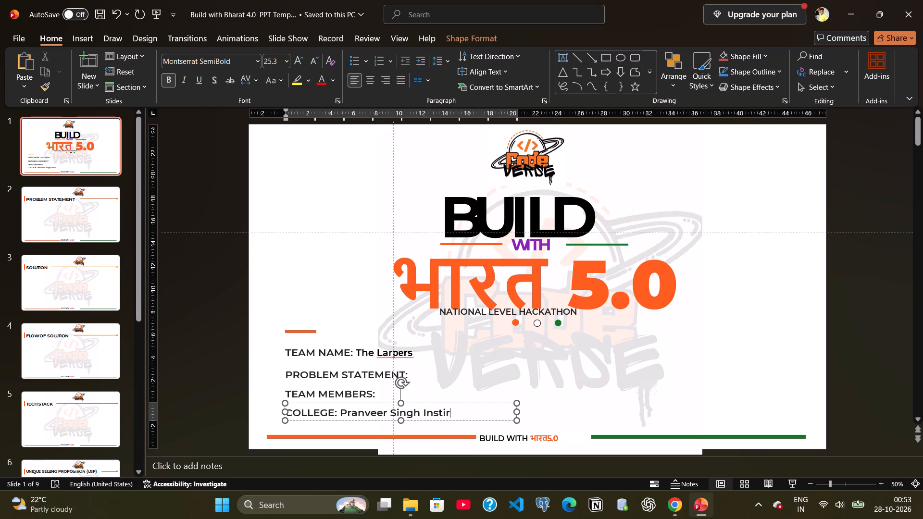
pyautogui.press('BackSpace')
pyautogui.write('tute Of Te')
pyautogui.write('chnology')
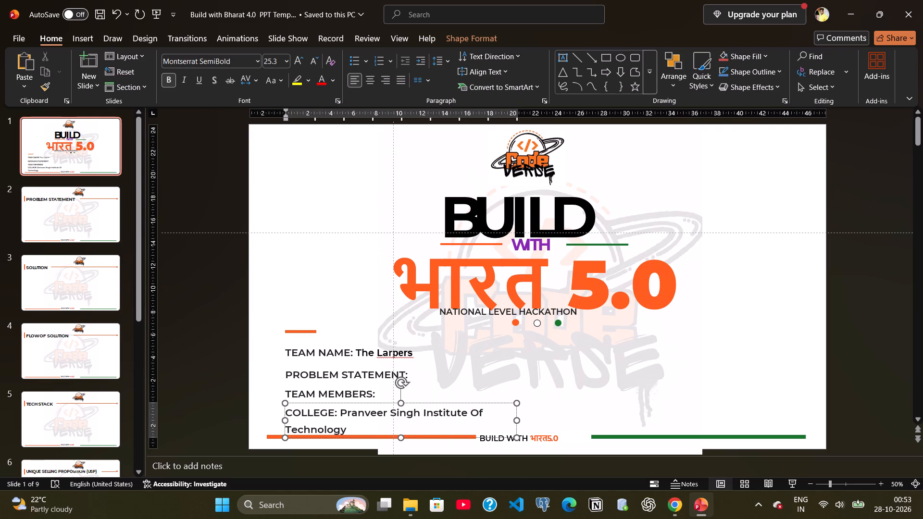
pyautogui.press(',')
pyautogui.press('space')
pyautogui.write('Kanp')
pyautogui.write('ur')
# Nudge the TEAM NAME text box on the title slide slightly upward.
pyautogui.scroll(-2, 513, 334)
pyautogui.scroll(1, 513, 334)
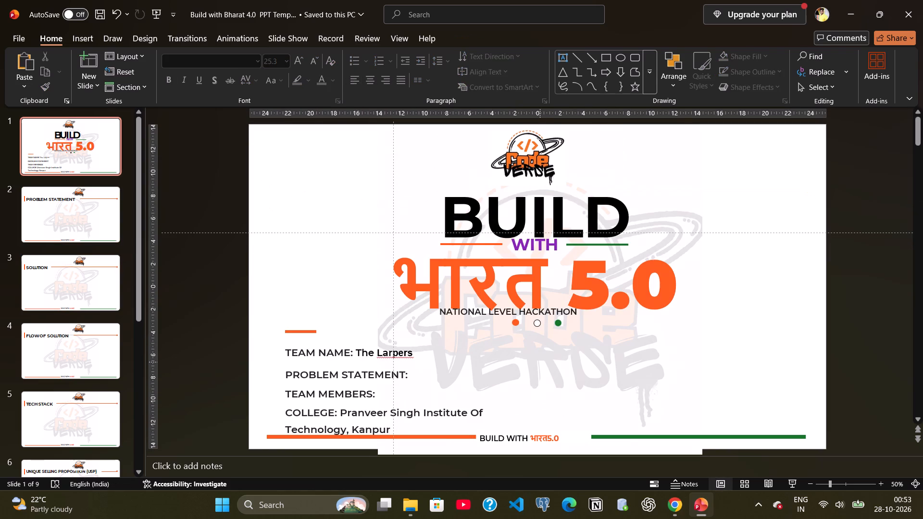
pyautogui.click(456, 353)
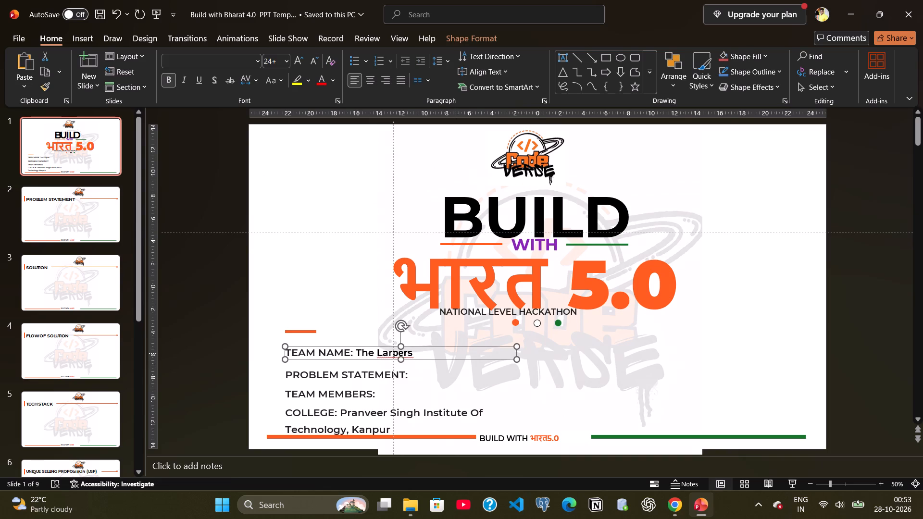
pyautogui.press('Up')
pyautogui.press('Up')
pyautogui.press('Up')
pyautogui.press('Up')
pyautogui.press('Up')
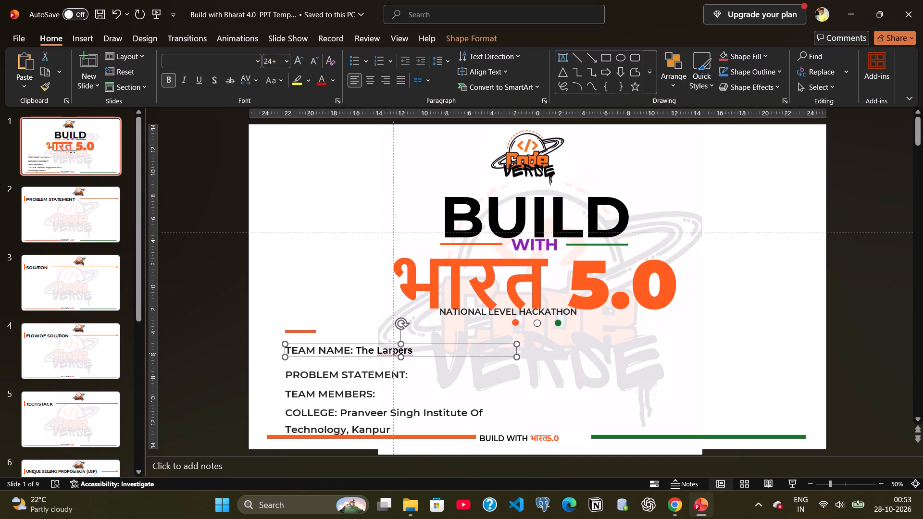
# Nudge the PROBLEM STATEMENT text box upward until it sits close beneath the TEAM NAME line.
pyautogui.click(455, 373)
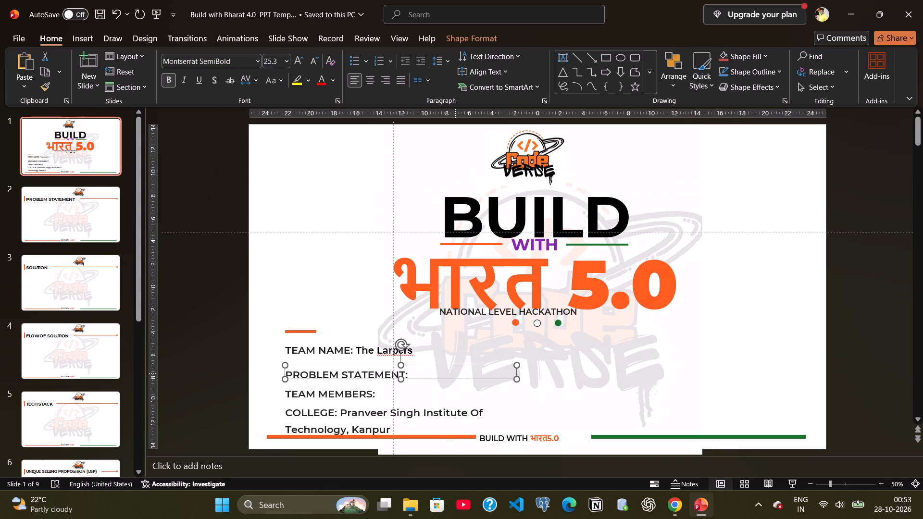
pyautogui.press('Up')
pyautogui.press('Up')
pyautogui.press('Up')
pyautogui.press('Up')
pyautogui.press('Up')
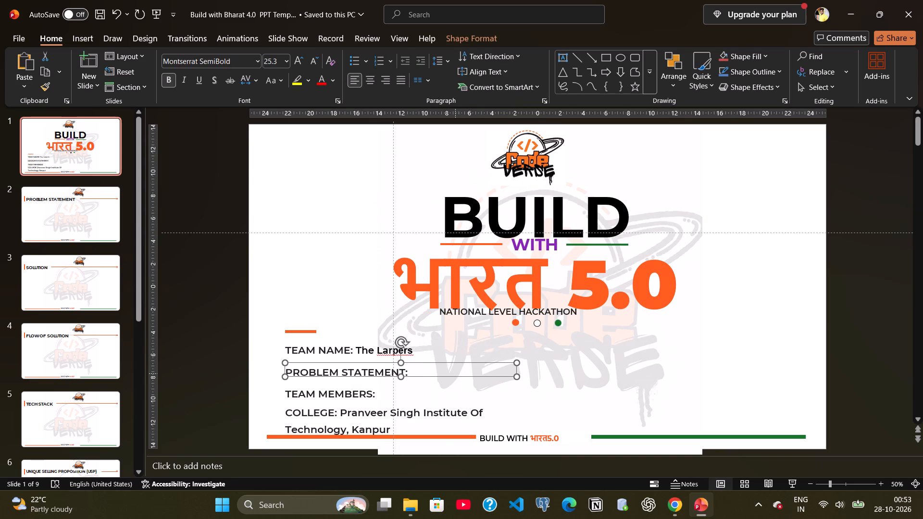
pyautogui.press('Up')
pyautogui.press('Up')
pyautogui.press('Up')
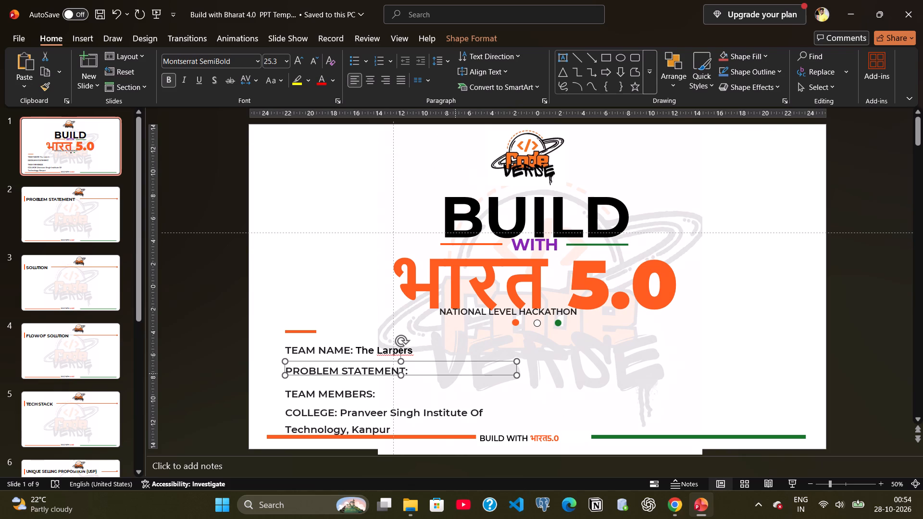
pyautogui.press('Up')
pyautogui.press('Up')
pyautogui.press('Up')
pyautogui.press('Up')
pyautogui.press('Up')
pyautogui.press('Up')
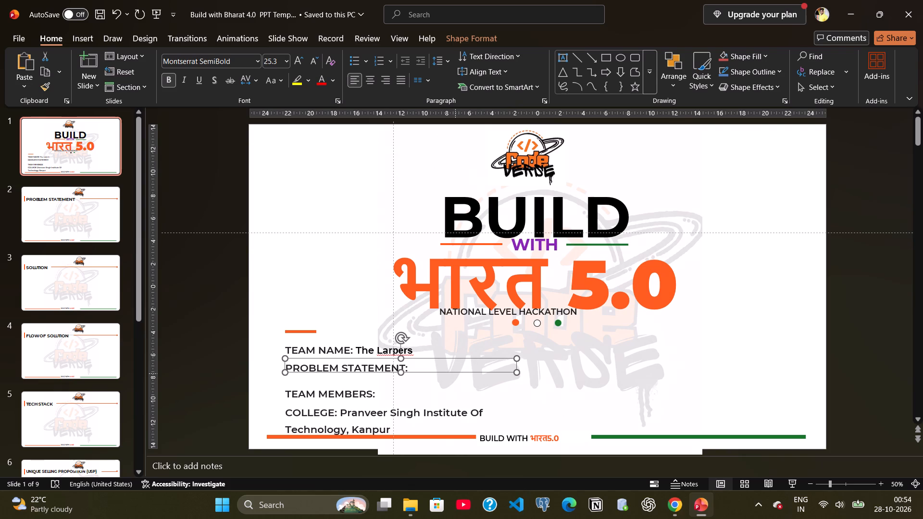
pyautogui.press('Up')
pyautogui.press('Up')
pyautogui.press('Up')
# Nudge the TEAM MEMBERS text box upward until it sits close beneath the PROBLEM STATEMENT line.
pyautogui.click(417, 401)
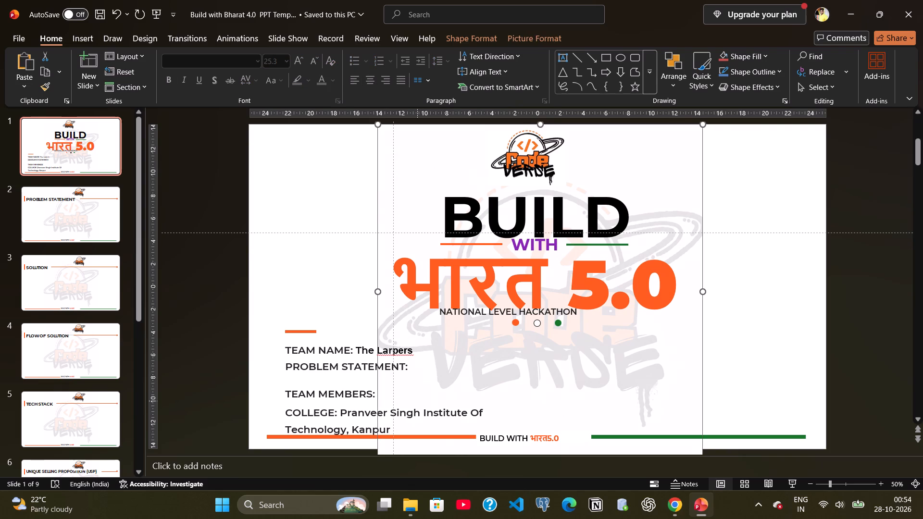
pyautogui.click(394, 395)
pyautogui.press('Up')
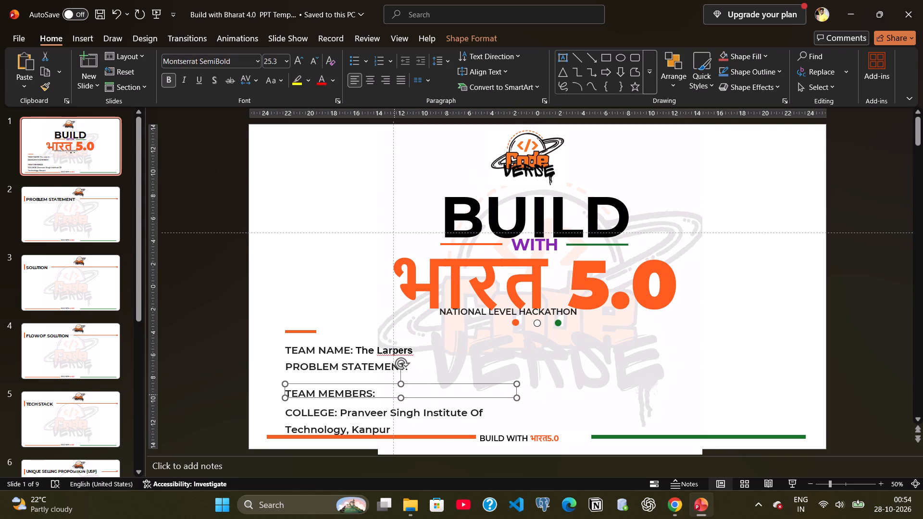
pyautogui.press('Up')
pyautogui.press('Up')
pyautogui.press('Up')
pyautogui.press('Up')
pyautogui.press('Up')
pyautogui.press('Up')
pyautogui.press('Up')
pyautogui.press('Up')
pyautogui.press('Up')
pyautogui.press('Up')
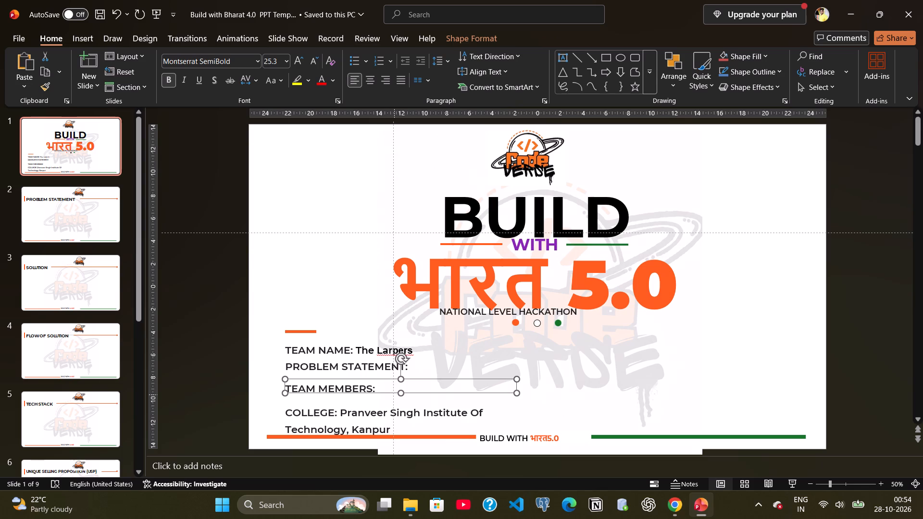
pyautogui.press('Up')
pyautogui.press('Up')
pyautogui.press('Up')
pyautogui.press('Up')
pyautogui.press('Up')
pyautogui.press('Up')
pyautogui.press('Up')
pyautogui.press('Up')
pyautogui.press('Up')
pyautogui.press('Up')
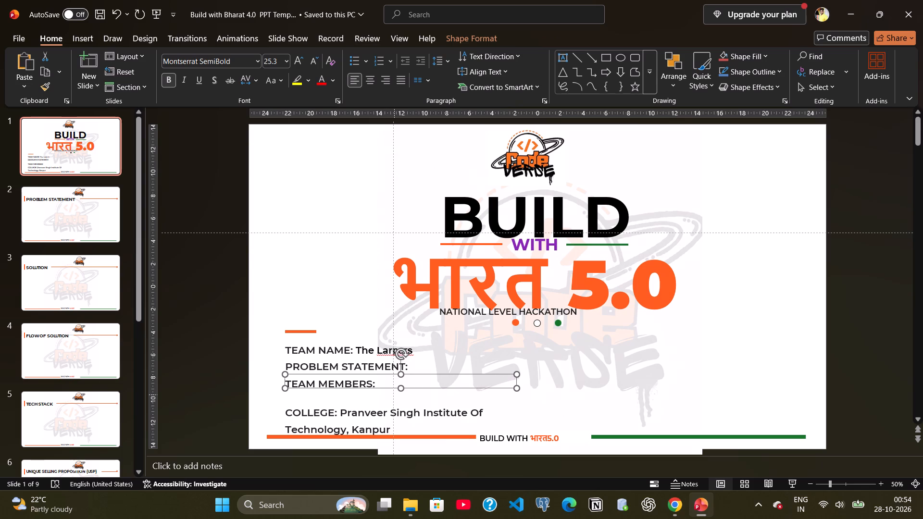
pyautogui.press('Up')
pyautogui.press('Up')
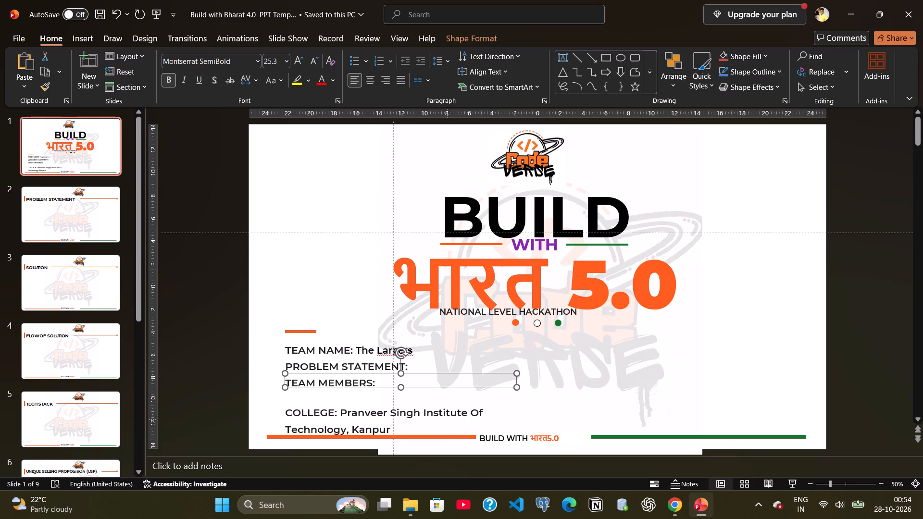
# Nudge the two-line COLLEGE text box slightly upward, away from the orange footer line.
pyautogui.click(447, 422)
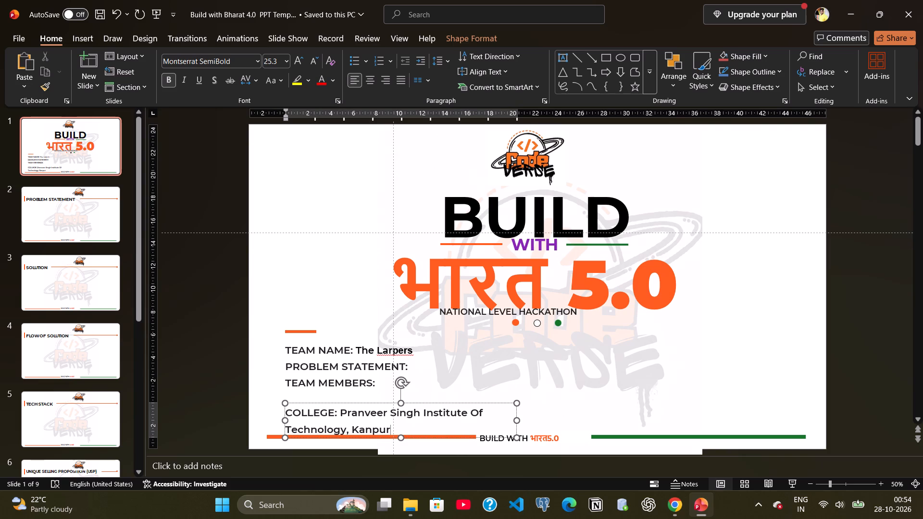
pyautogui.press('Up')
pyautogui.press('Up')
pyautogui.press('Up')
pyautogui.click(550, 413)
pyautogui.click(500, 424)
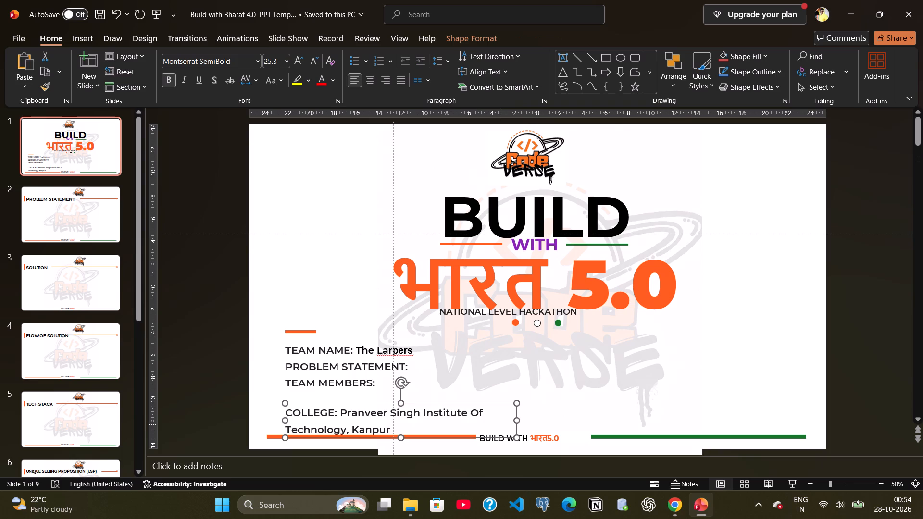
pyautogui.press('Up')
pyautogui.press('Up')
pyautogui.press('Up')
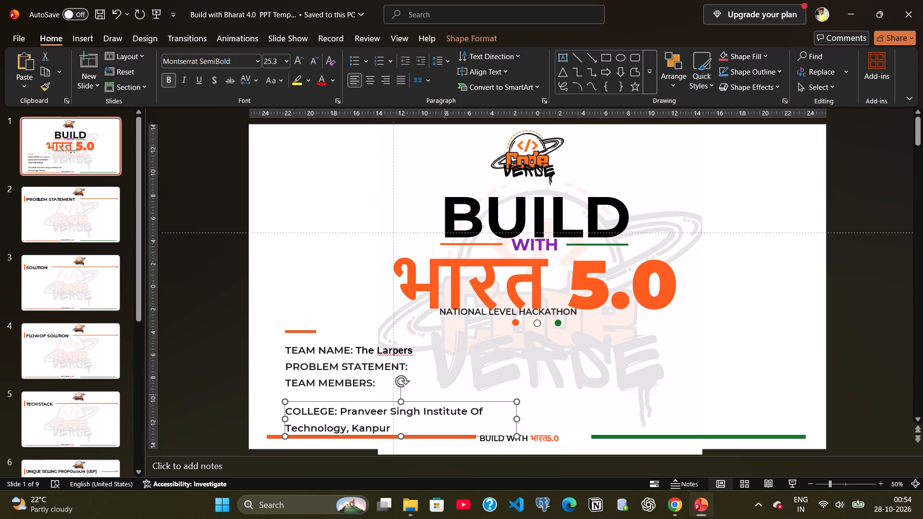
# Nudge the TEAM MEMBERS text box slightly downward to loosen its spacing from the PROBLEM STATEMENT line.
pyautogui.click(443, 383)
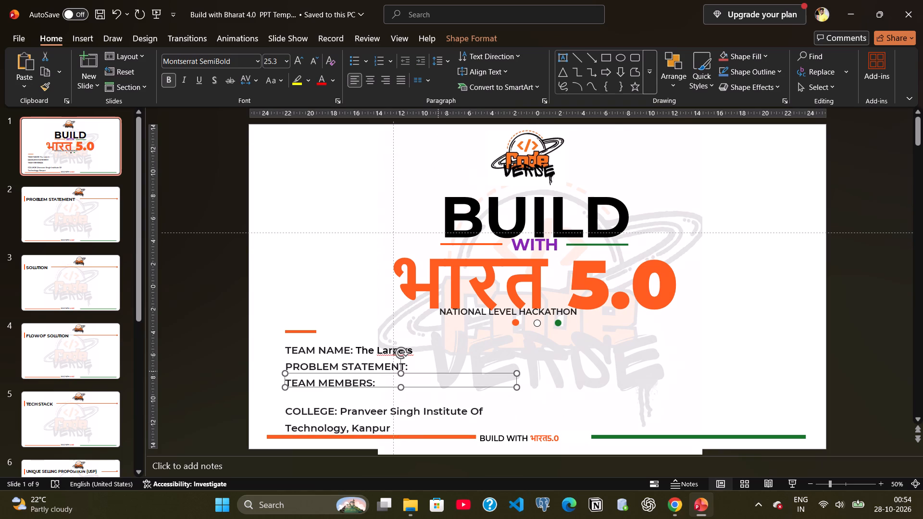
pyautogui.press('Down')
pyautogui.press('Down')
pyautogui.press('Down')
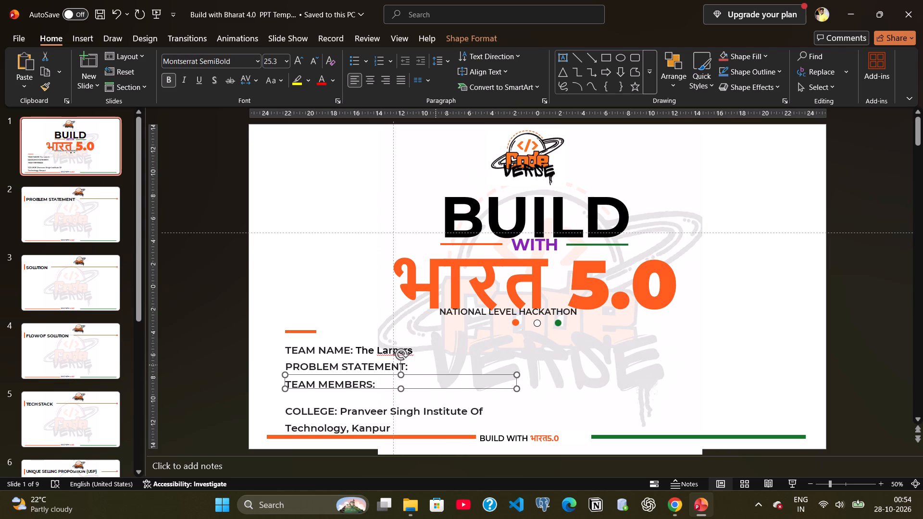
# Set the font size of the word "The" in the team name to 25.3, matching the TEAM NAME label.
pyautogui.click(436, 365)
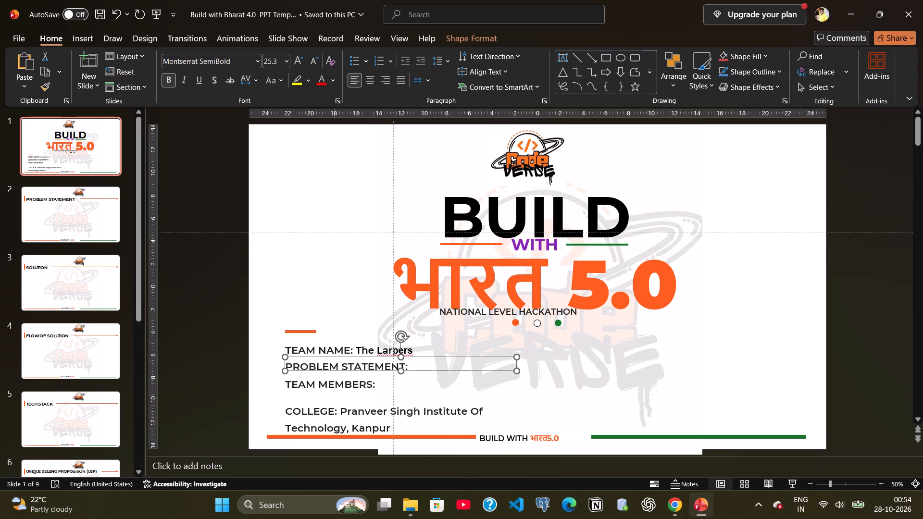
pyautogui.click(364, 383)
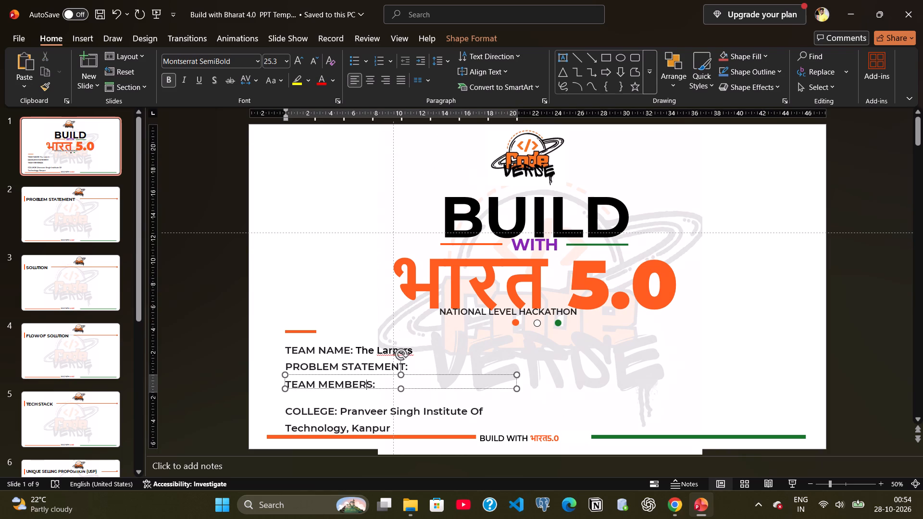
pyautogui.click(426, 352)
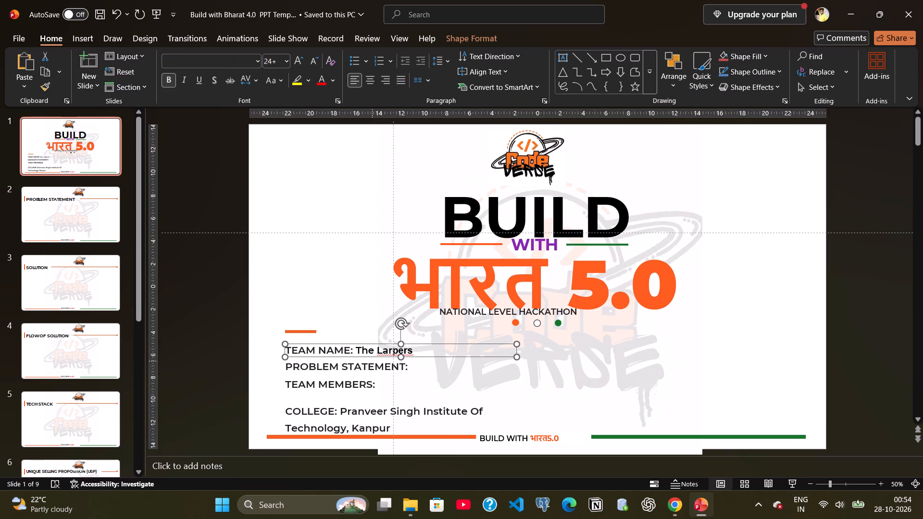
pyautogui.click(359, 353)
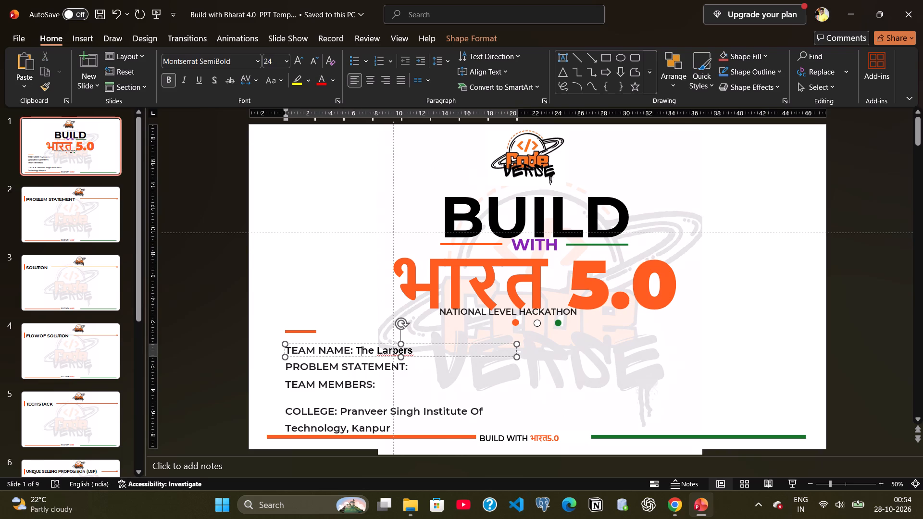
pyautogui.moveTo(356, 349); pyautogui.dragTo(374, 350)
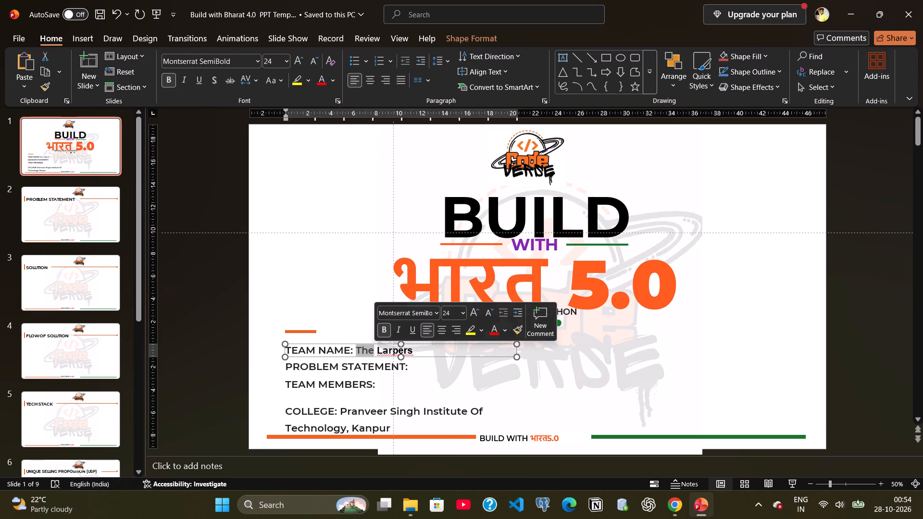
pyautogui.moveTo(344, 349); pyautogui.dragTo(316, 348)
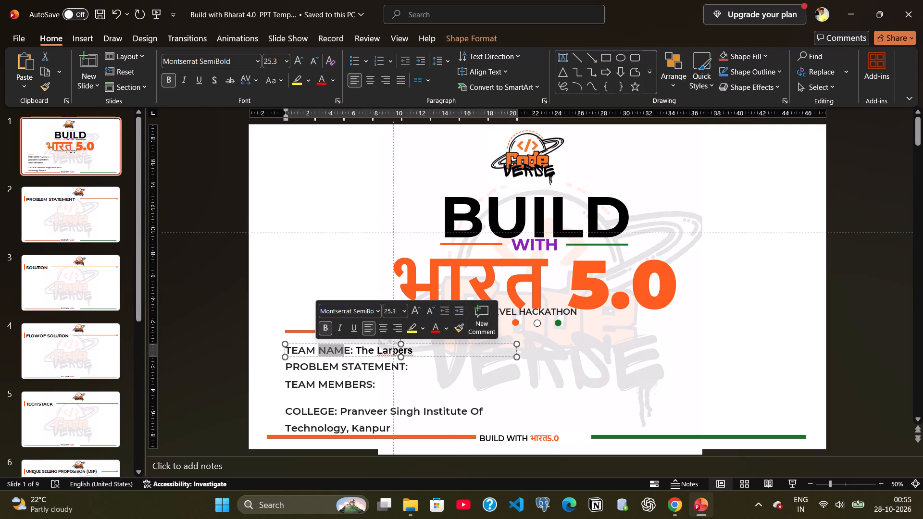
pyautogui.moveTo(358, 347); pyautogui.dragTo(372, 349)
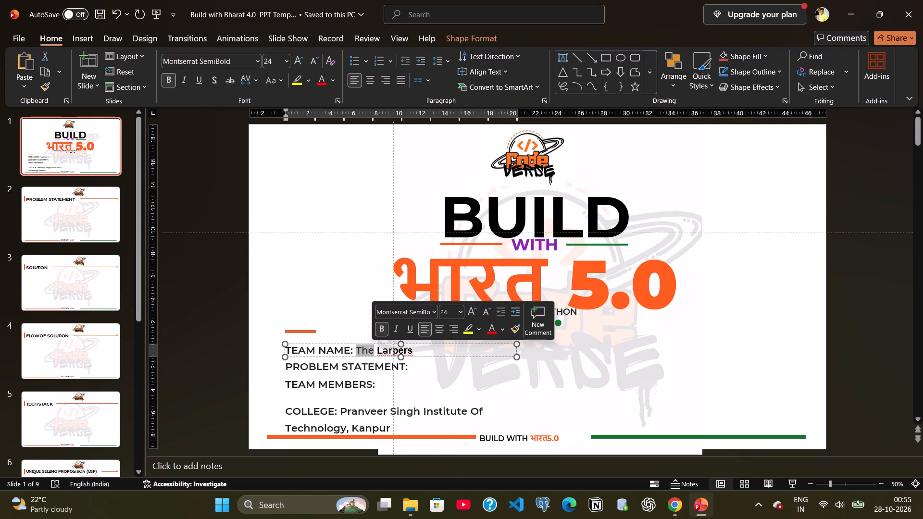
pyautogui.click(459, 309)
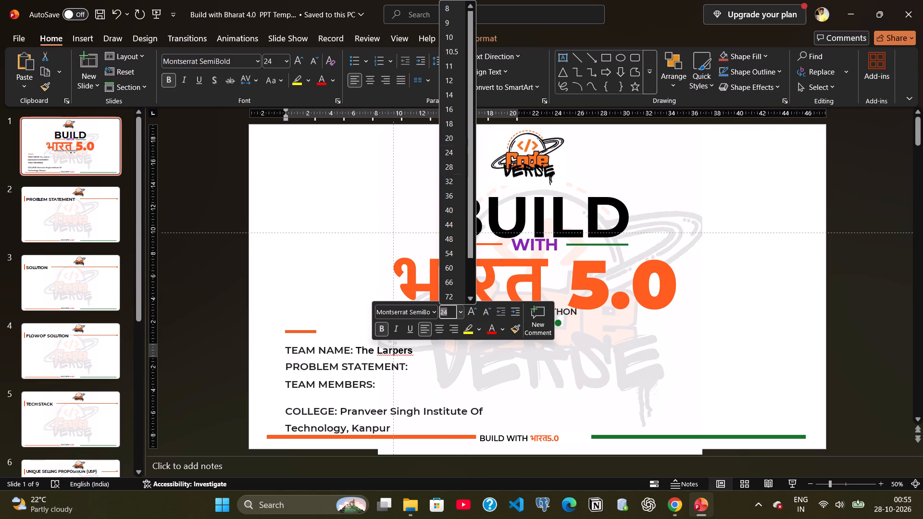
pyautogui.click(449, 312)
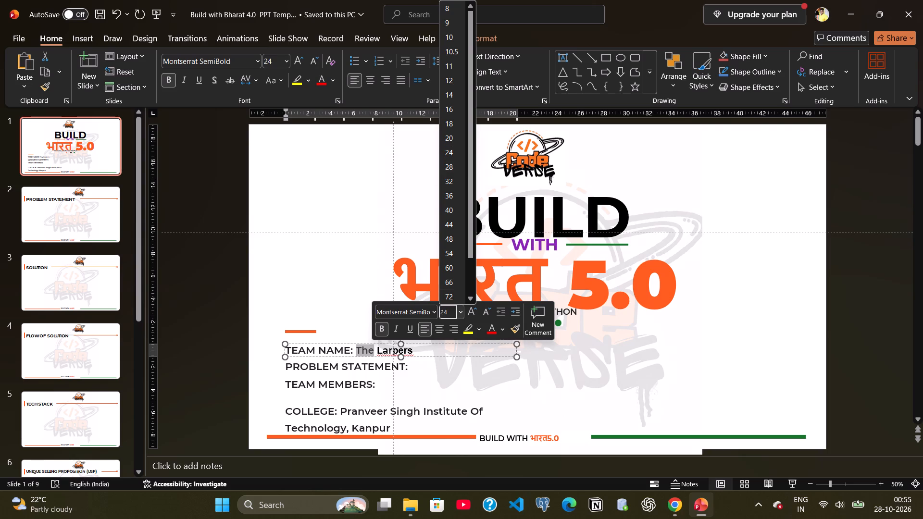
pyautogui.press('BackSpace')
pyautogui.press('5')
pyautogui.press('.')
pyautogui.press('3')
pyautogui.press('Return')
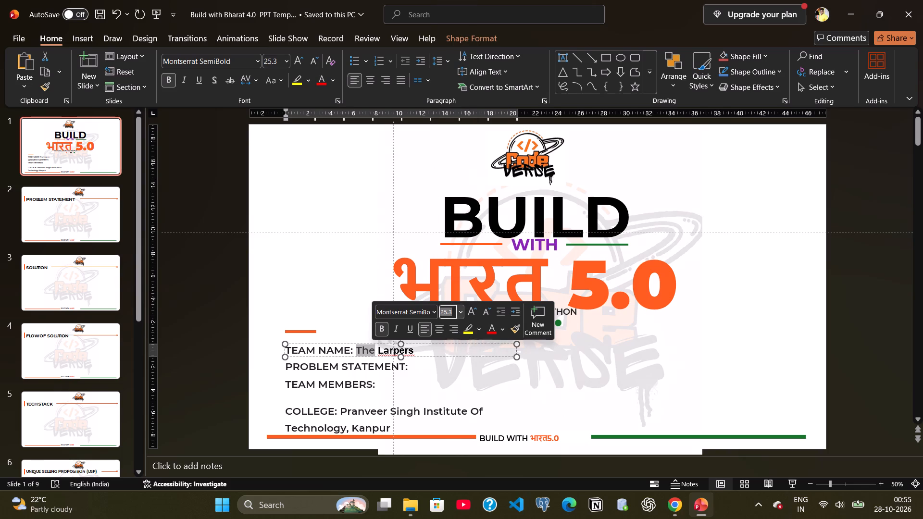
# Compare the font and size of the TEAM NAME and COLLEGE labels with the text entered after them.
pyautogui.click(457, 374)
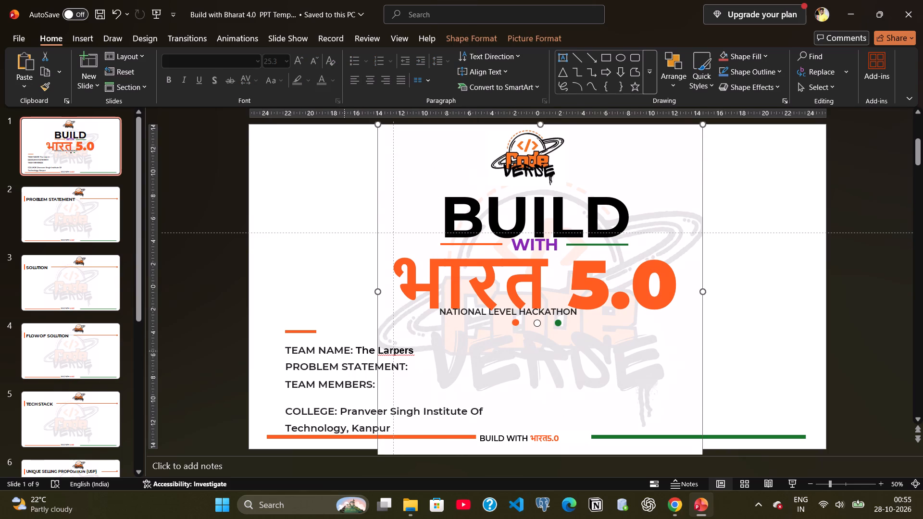
pyautogui.moveTo(347, 351); pyautogui.dragTo(328, 351)
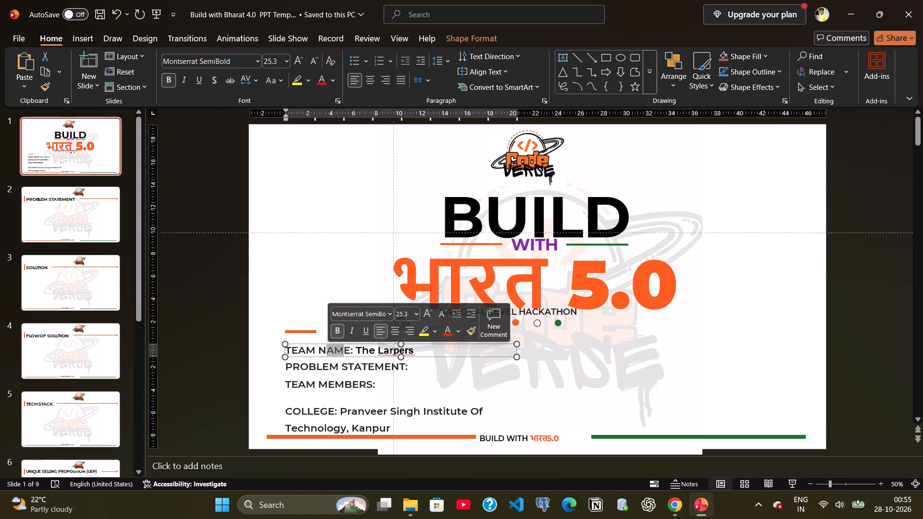
pyautogui.moveTo(356, 348); pyautogui.dragTo(369, 350)
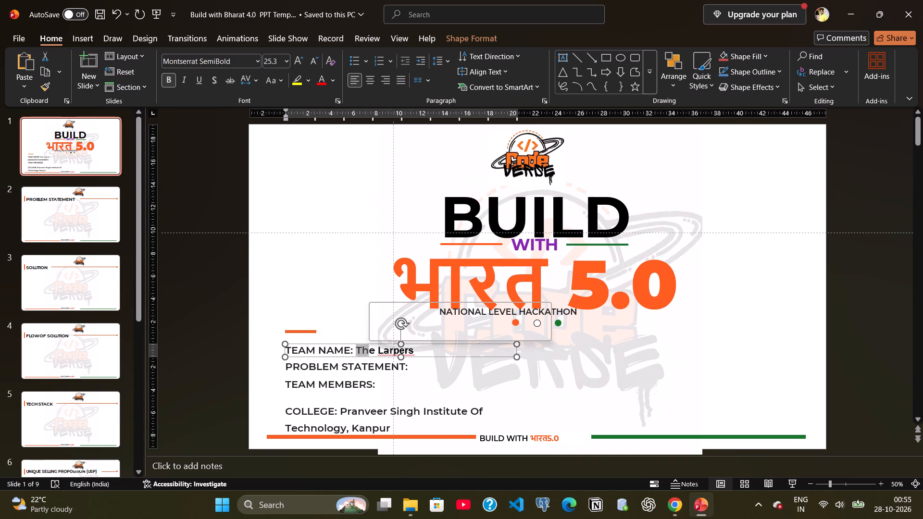
pyautogui.click(455, 378)
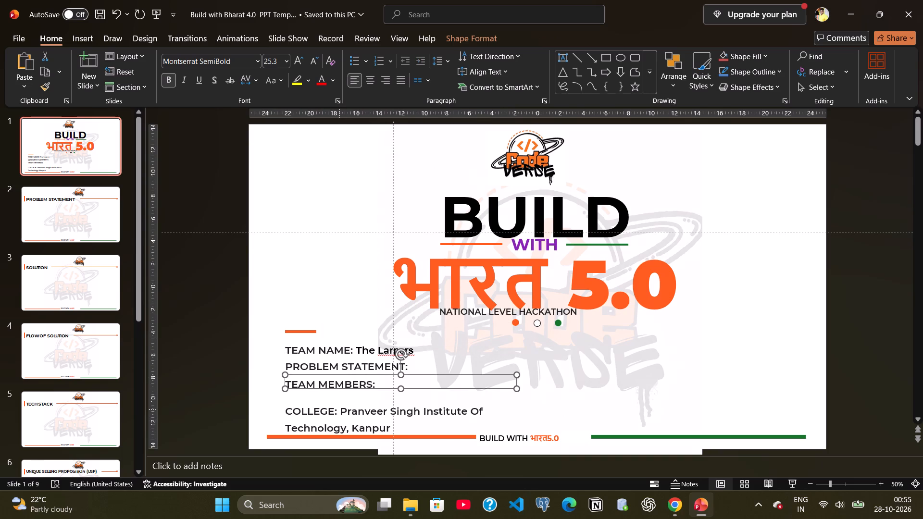
pyautogui.moveTo(340, 409); pyautogui.dragTo(367, 415)
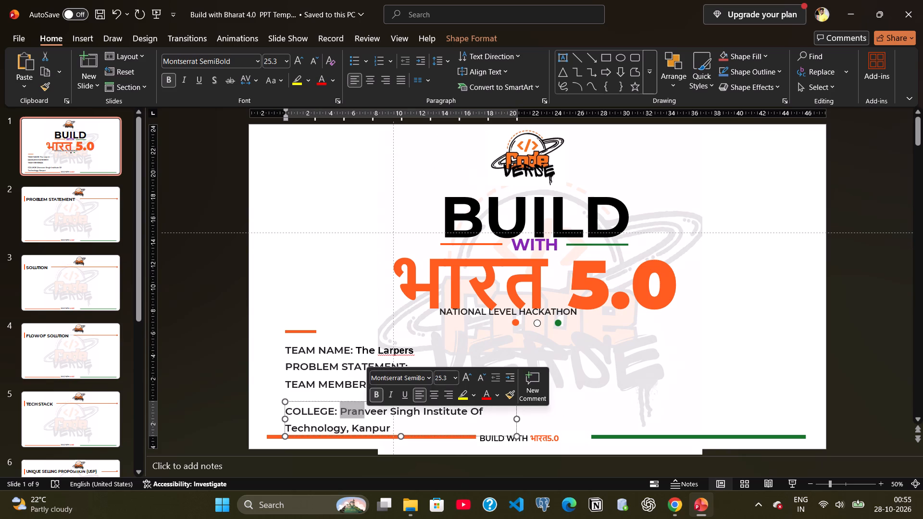
pyautogui.moveTo(292, 410); pyautogui.dragTo(318, 412)
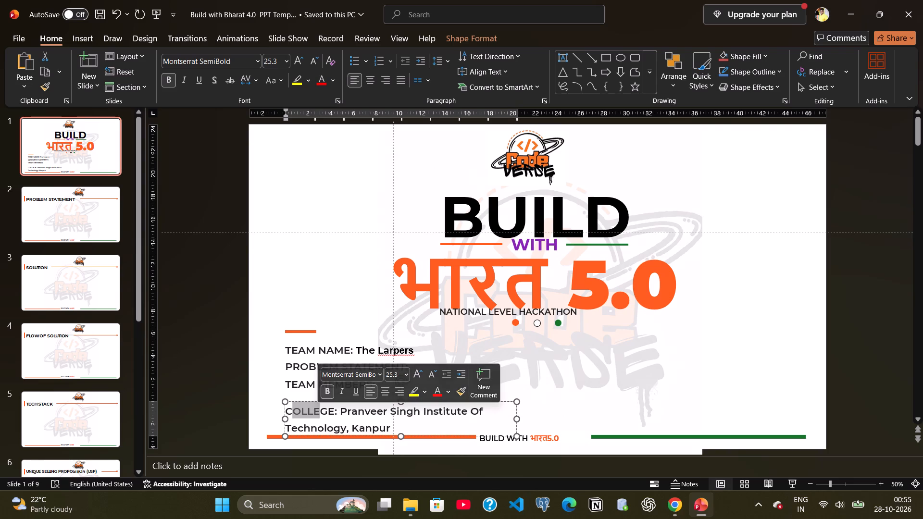
pyautogui.moveTo(342, 413); pyautogui.dragTo(366, 415)
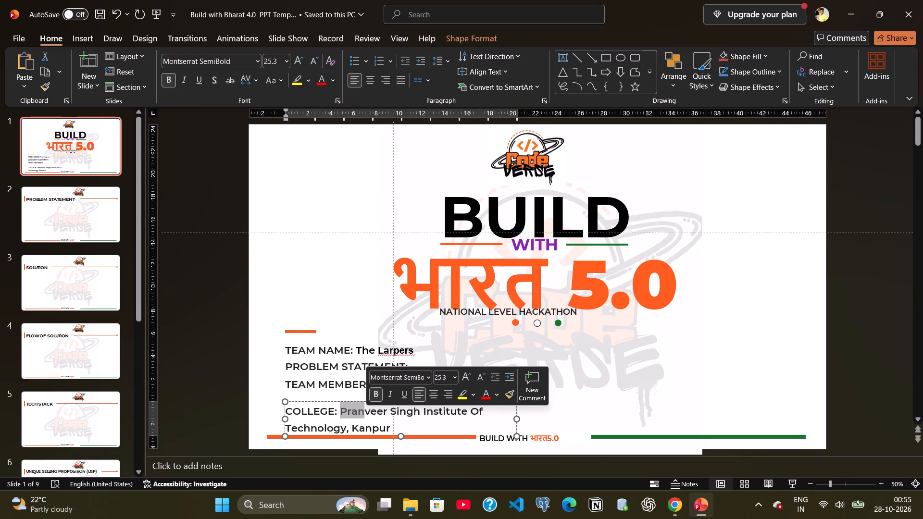
pyautogui.moveTo(296, 409); pyautogui.dragTo(330, 415)
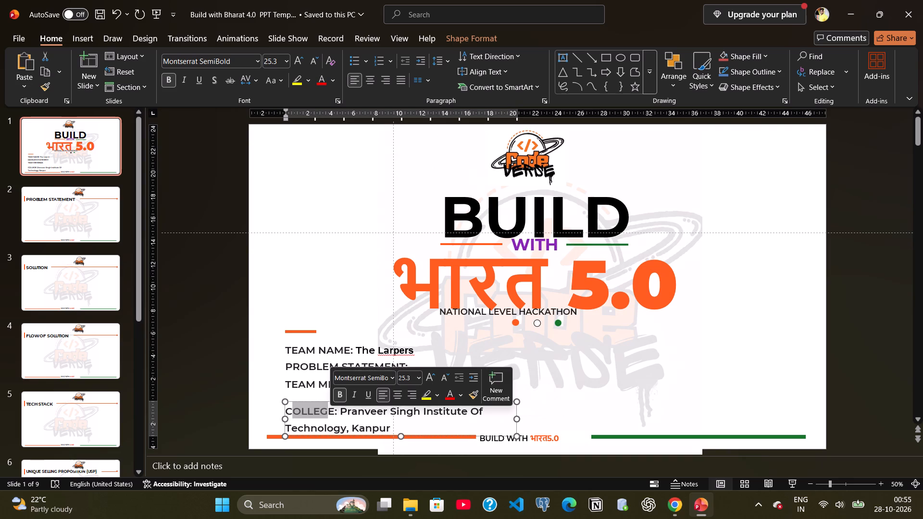
pyautogui.moveTo(342, 415); pyautogui.dragTo(356, 417)
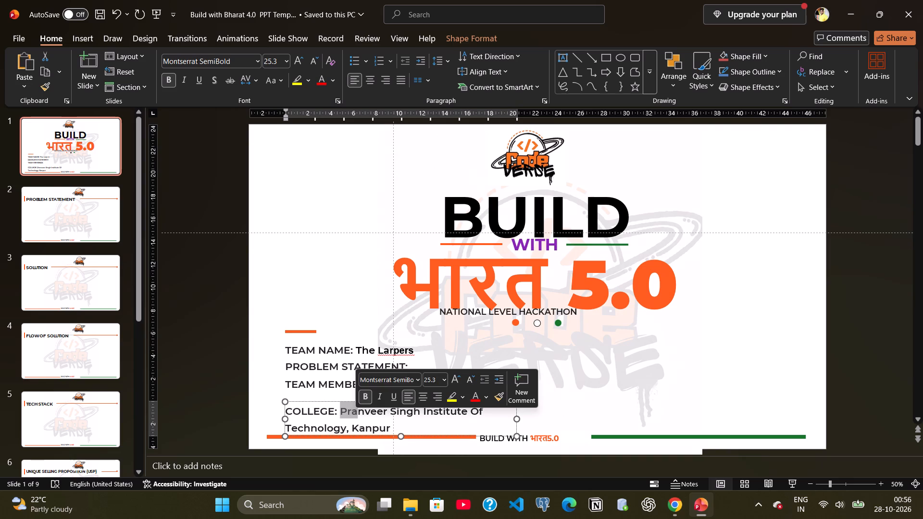
pyautogui.click(484, 344)
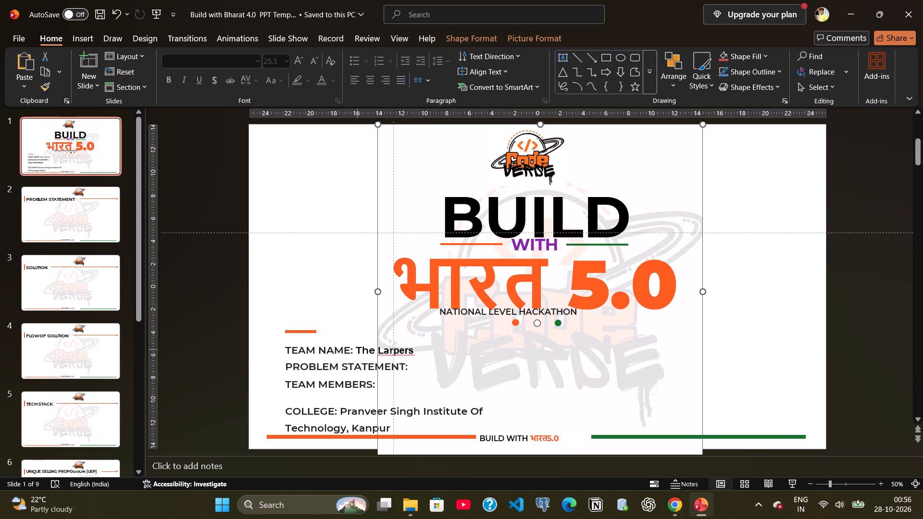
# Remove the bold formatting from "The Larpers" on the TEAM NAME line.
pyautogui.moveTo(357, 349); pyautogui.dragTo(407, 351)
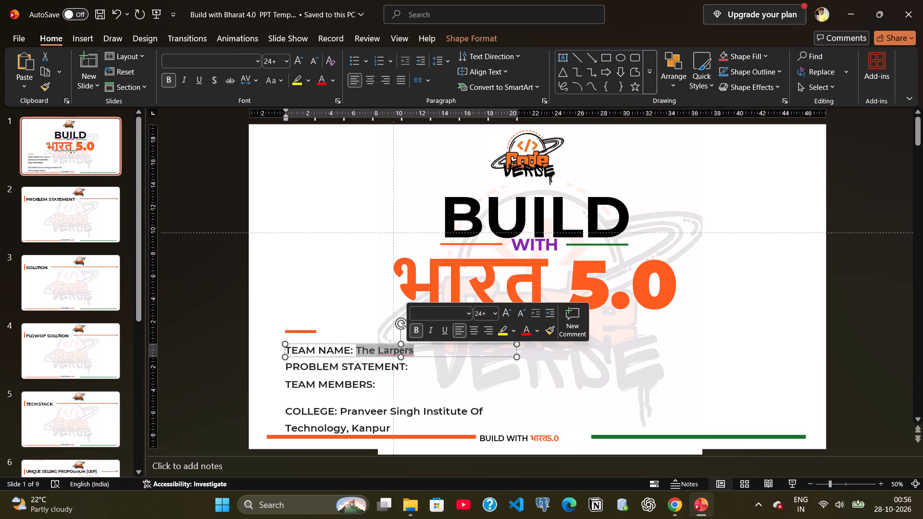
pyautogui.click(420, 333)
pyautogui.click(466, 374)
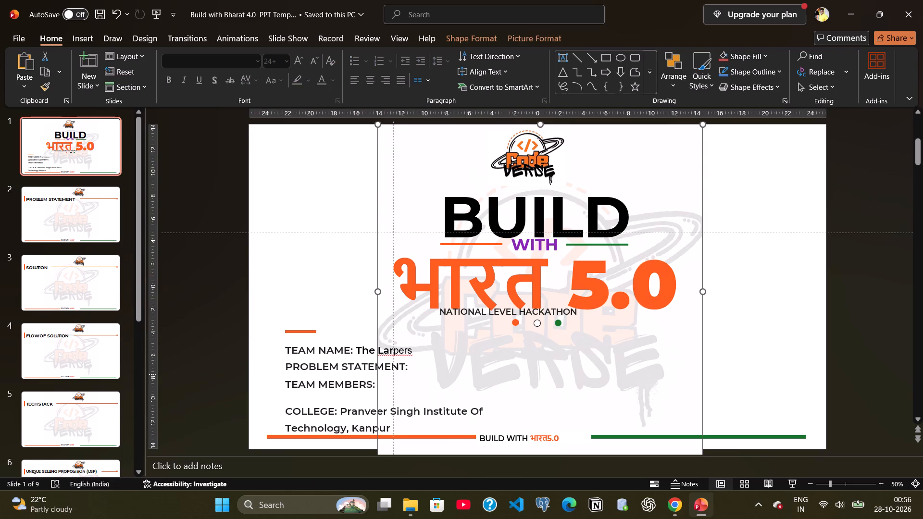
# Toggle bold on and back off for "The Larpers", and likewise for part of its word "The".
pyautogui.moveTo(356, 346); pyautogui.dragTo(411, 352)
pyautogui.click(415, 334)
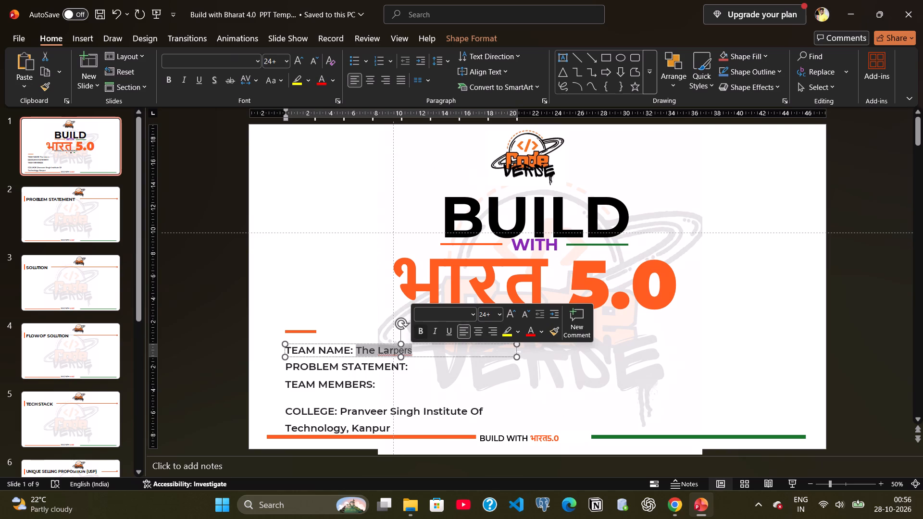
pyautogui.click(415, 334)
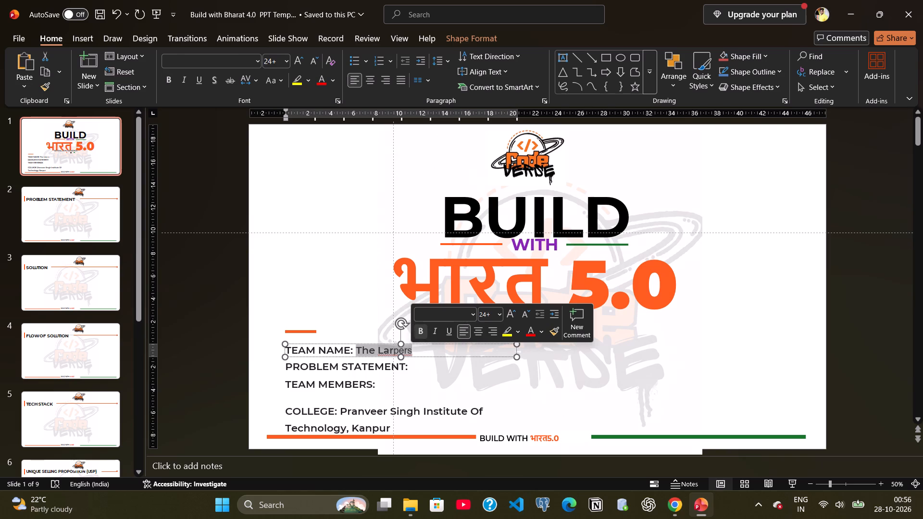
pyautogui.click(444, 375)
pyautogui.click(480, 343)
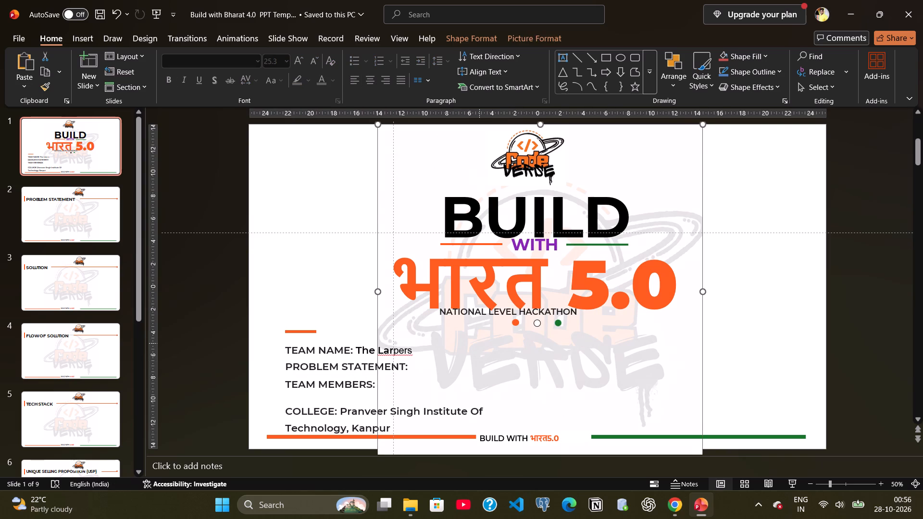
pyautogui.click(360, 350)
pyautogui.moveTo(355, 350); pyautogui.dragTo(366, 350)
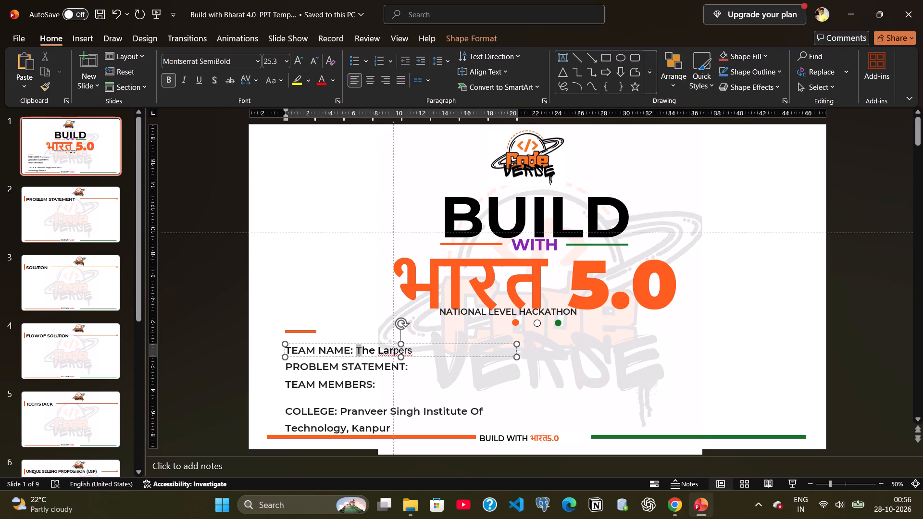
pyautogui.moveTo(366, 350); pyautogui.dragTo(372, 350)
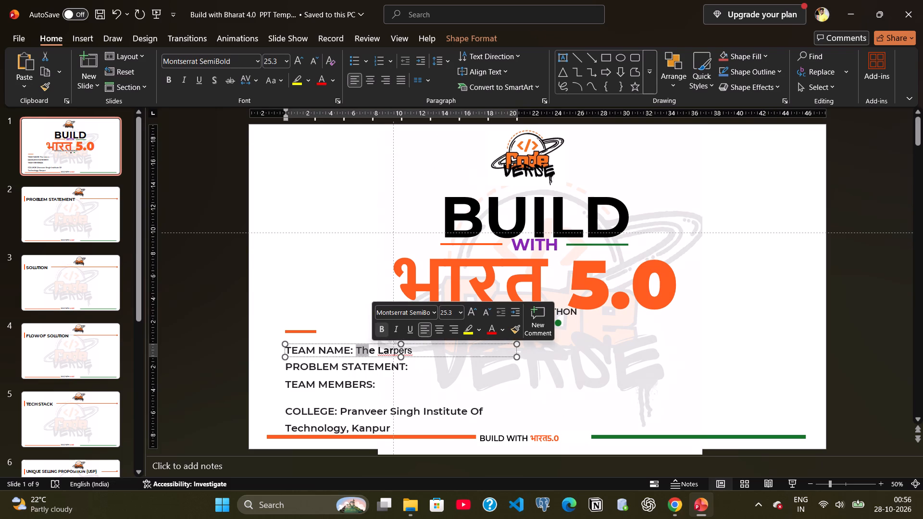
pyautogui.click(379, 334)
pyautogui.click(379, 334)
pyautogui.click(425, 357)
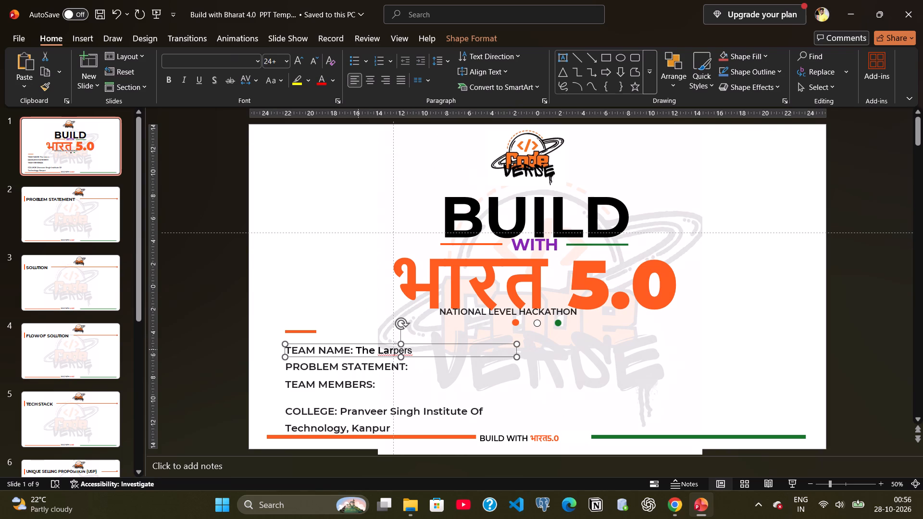
# Replace the team name after the TEAM NAME label with a space and the copied text "The Larpers".
pyautogui.moveTo(357, 349); pyautogui.dragTo(410, 354)
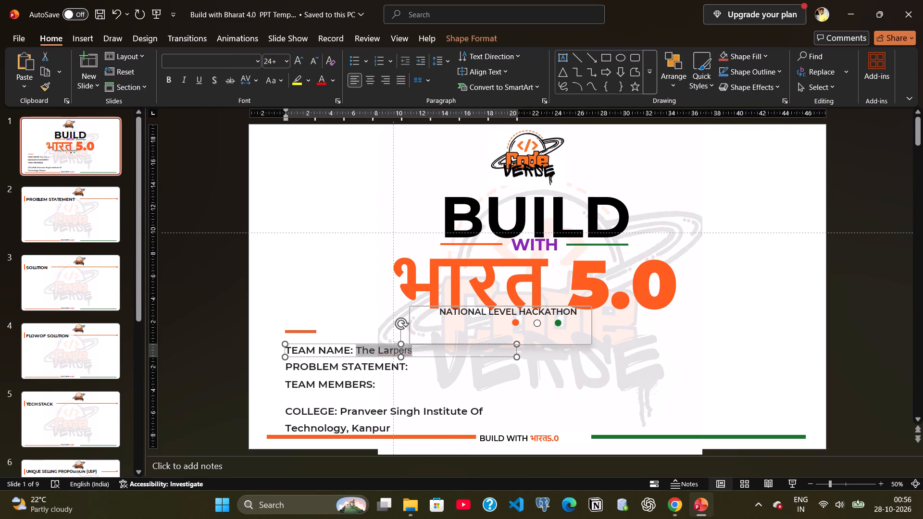
pyautogui.press('BackSpace')
pyautogui.press('space')
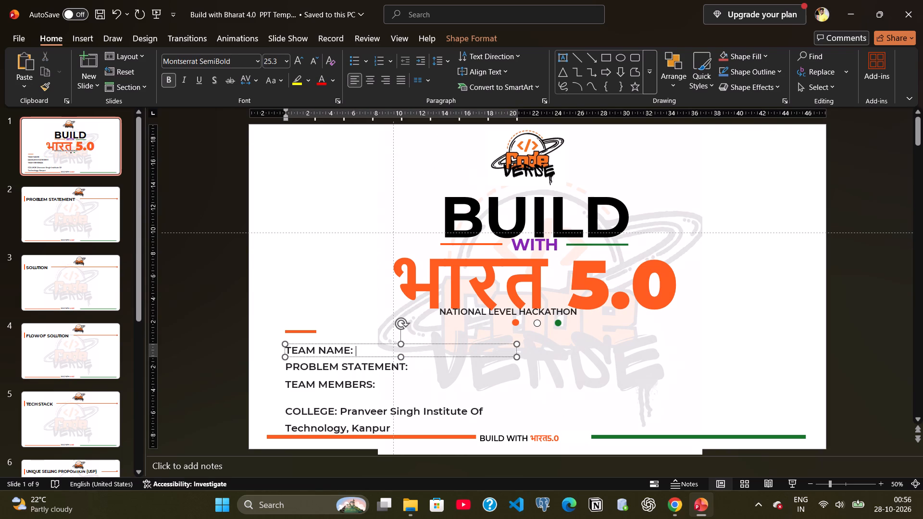
pyautogui.hotkey('ctrl', 'v')
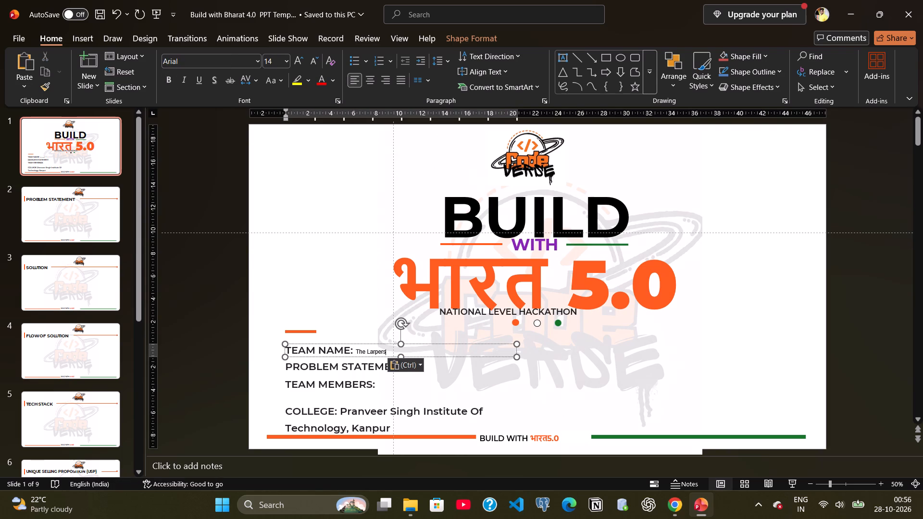
# Delete the pasted "The Larpers" from the TEAM NAME line, keeping the label and the space after it.
pyautogui.press('BackSpace')
pyautogui.press('BackSpace')
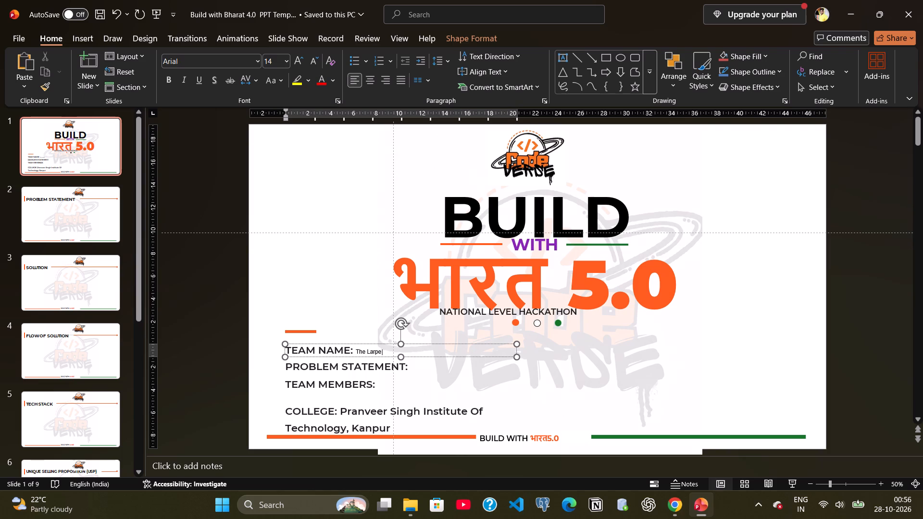
pyautogui.press('BackSpace')
pyautogui.press('BackSpace')
pyautogui.press('BackSpace')
pyautogui.press('BackSpace')
pyautogui.press('BackSpace')
pyautogui.press('BackSpace')
pyautogui.press('BackSpace')
pyautogui.press('BackSpace')
pyautogui.press('BackSpace')
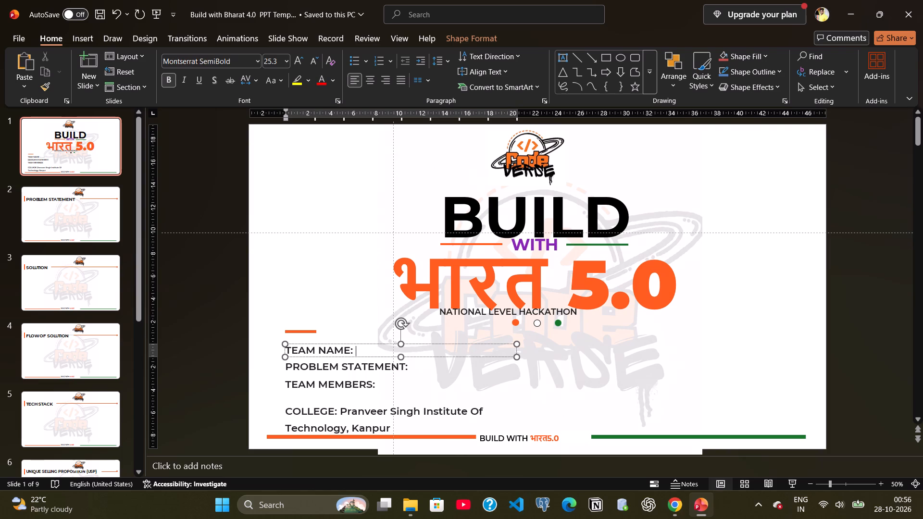
# Enter "The Larpers" after the TEAM NAME label in the label's font and size, with bold turned off.
pyautogui.press('t')
pyautogui.press('BackSpace')
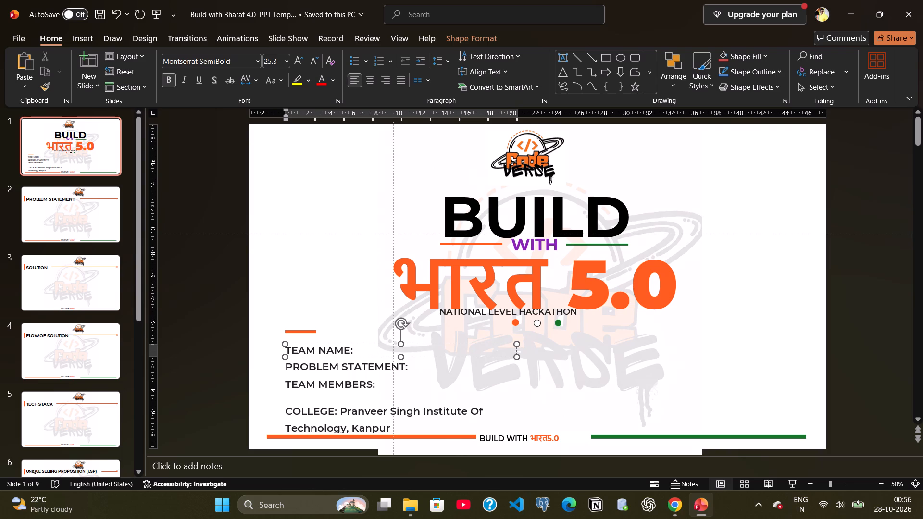
pyautogui.click(163, 76)
pyautogui.hotkey('shift', 't')
pyautogui.write('hw')
pyautogui.press('BackSpace')
pyautogui.write('e')
pyautogui.press('space')
pyautogui.write('Larpers')
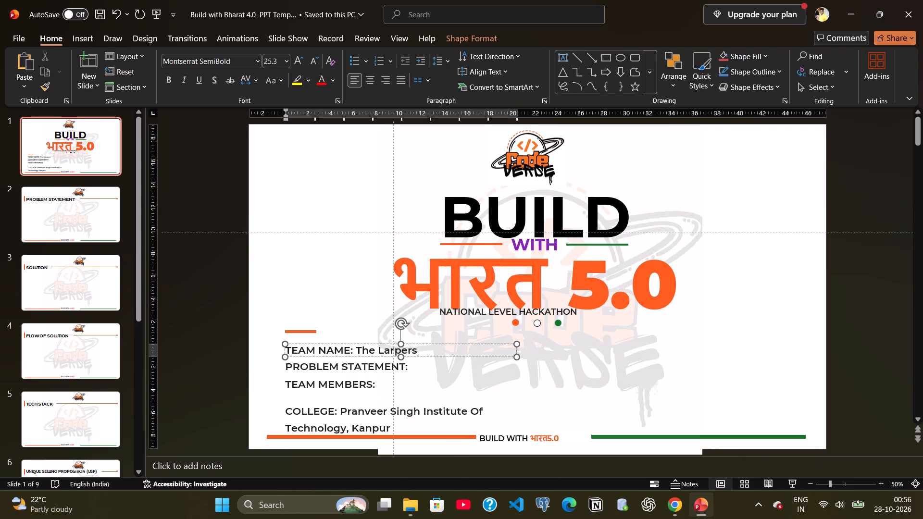
# Select the team name "The Larpers" after the TEAM NAME label.
pyautogui.click(503, 428)
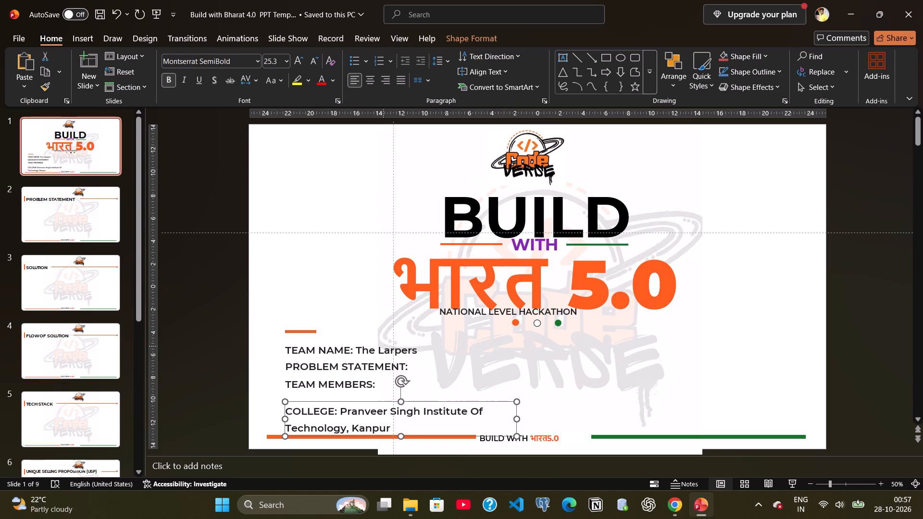
pyautogui.moveTo(356, 346); pyautogui.dragTo(408, 358)
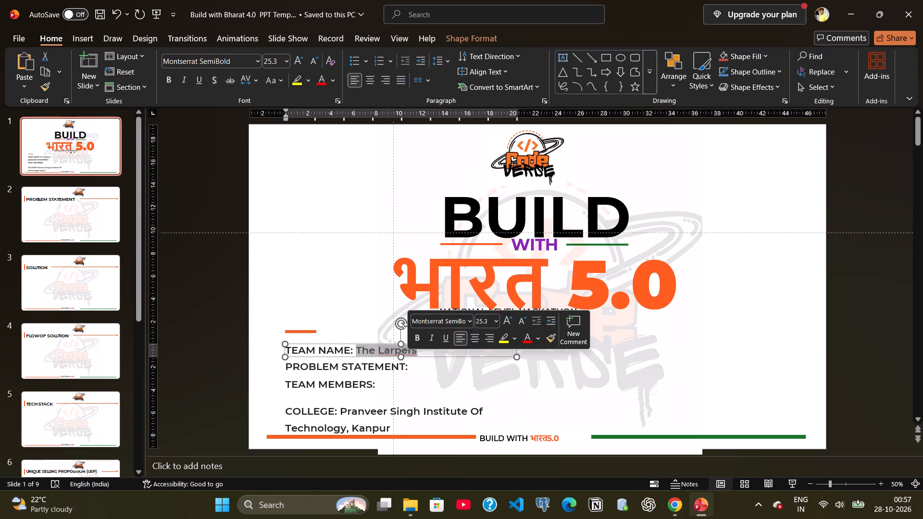
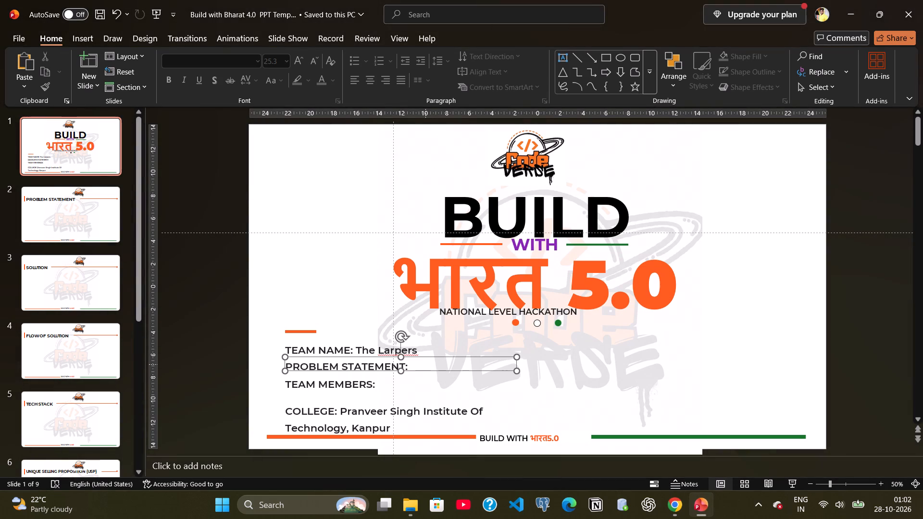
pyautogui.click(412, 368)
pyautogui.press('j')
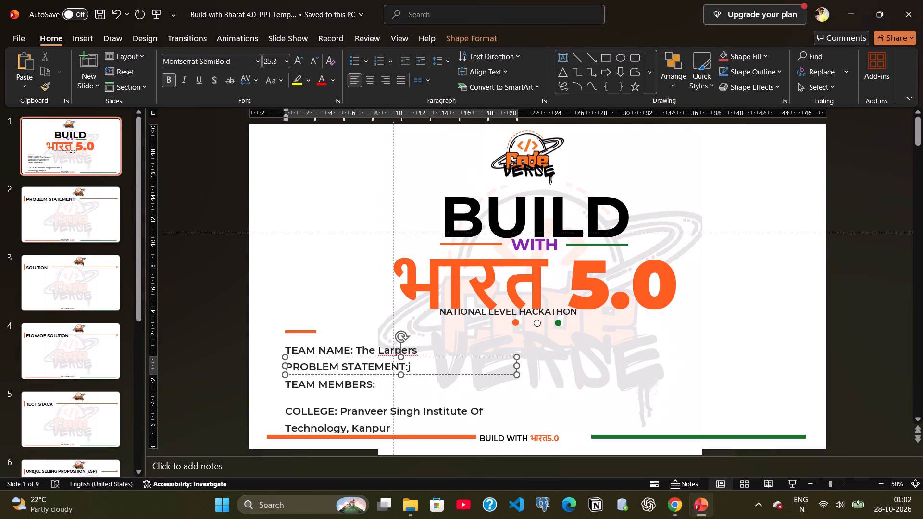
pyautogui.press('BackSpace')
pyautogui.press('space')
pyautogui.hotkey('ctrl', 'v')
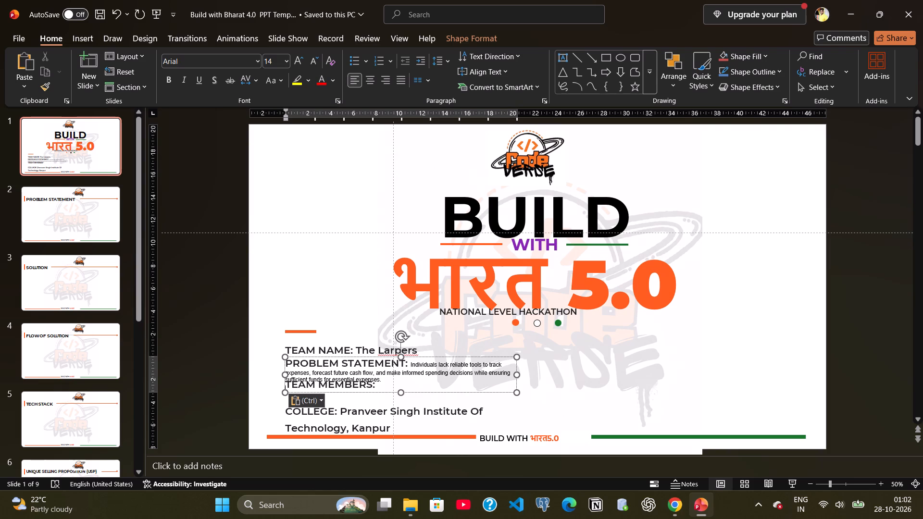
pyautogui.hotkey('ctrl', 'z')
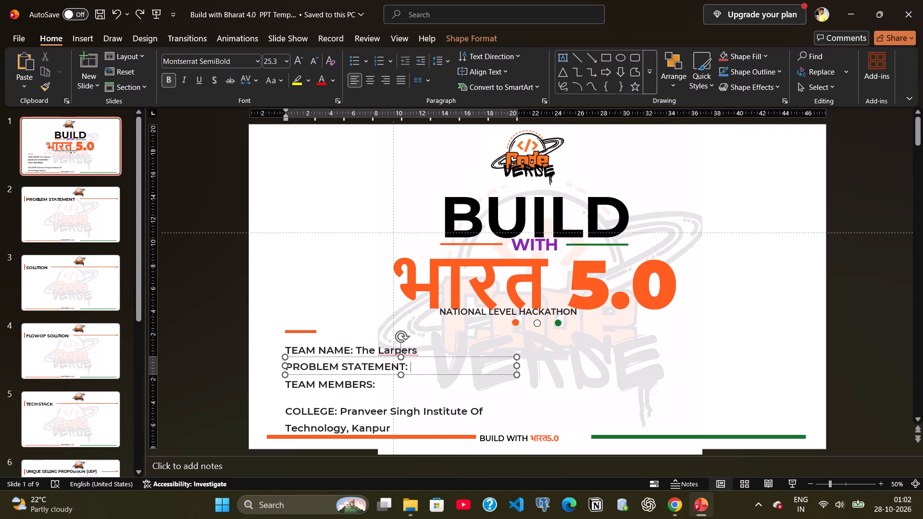
# Add a space after the PROBLEM STATEMENT label and paste the copied one-line statement there.
pyautogui.click(424, 362)
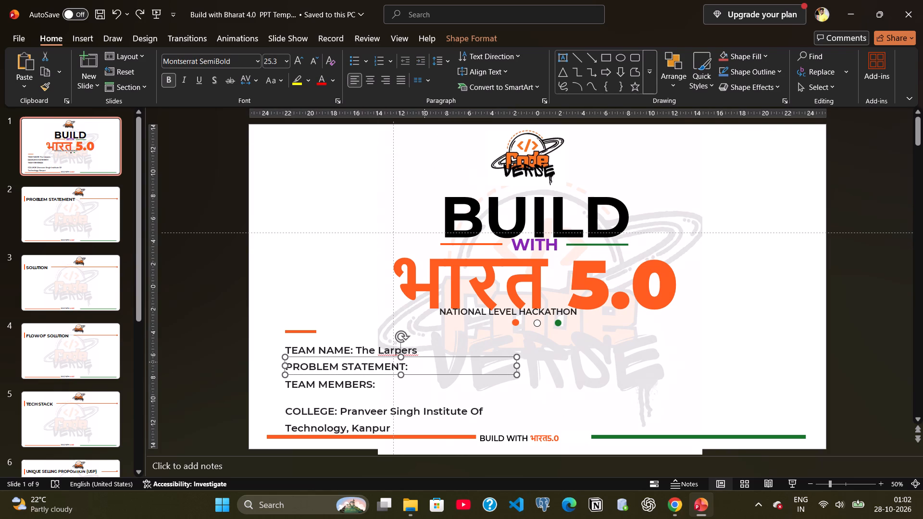
pyautogui.click(409, 363)
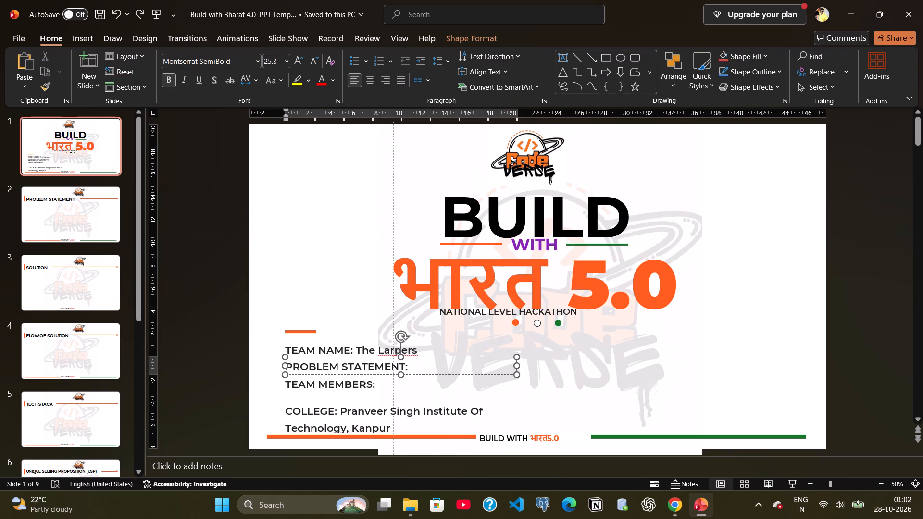
pyautogui.press('space')
pyautogui.hotkey('ctrl', 'v')
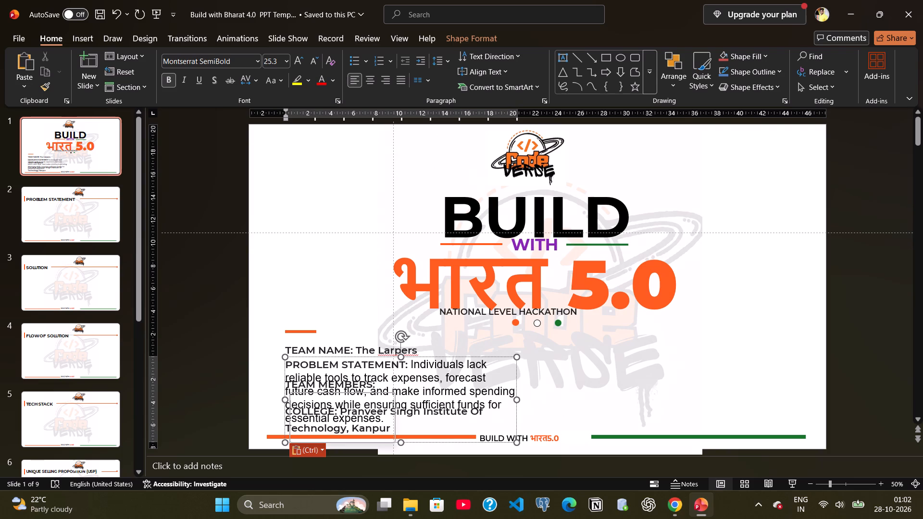
# Widen the PROBLEM STATEMENT text box until it reaches almost to the slide's right edge.
pyautogui.click(514, 400)
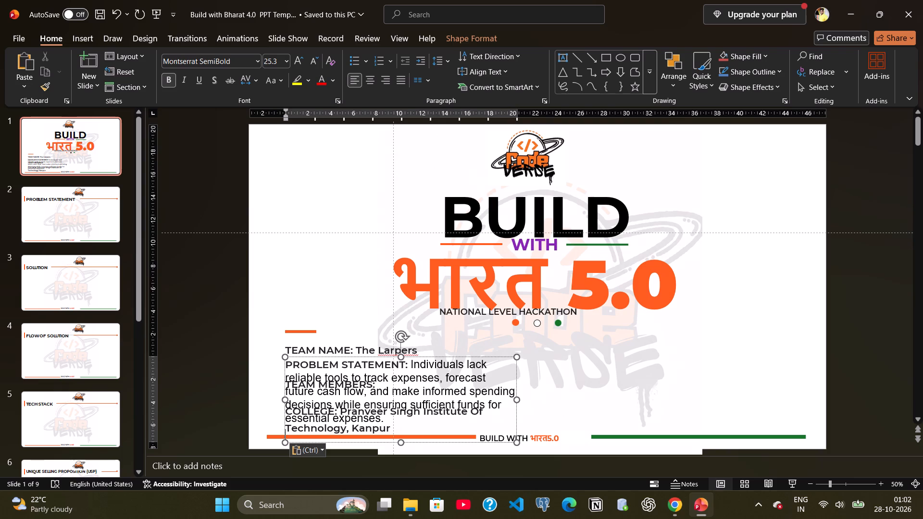
pyautogui.moveTo(514, 400); pyautogui.dragTo(650, 383)
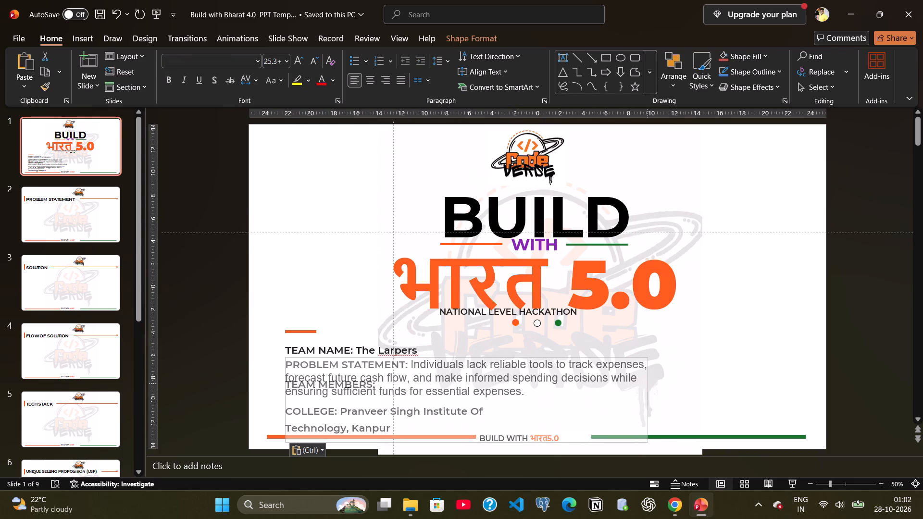
pyautogui.moveTo(650, 383); pyautogui.dragTo(722, 369)
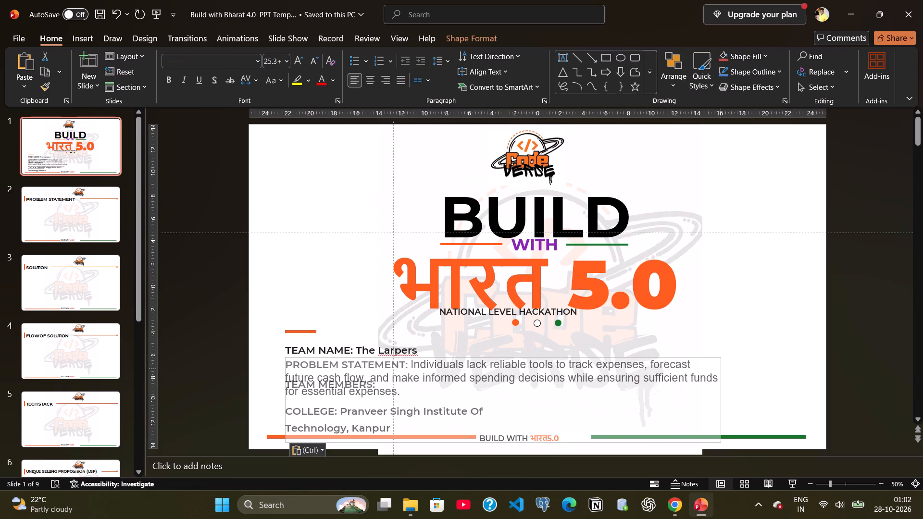
pyautogui.moveTo(722, 369); pyautogui.dragTo(799, 364)
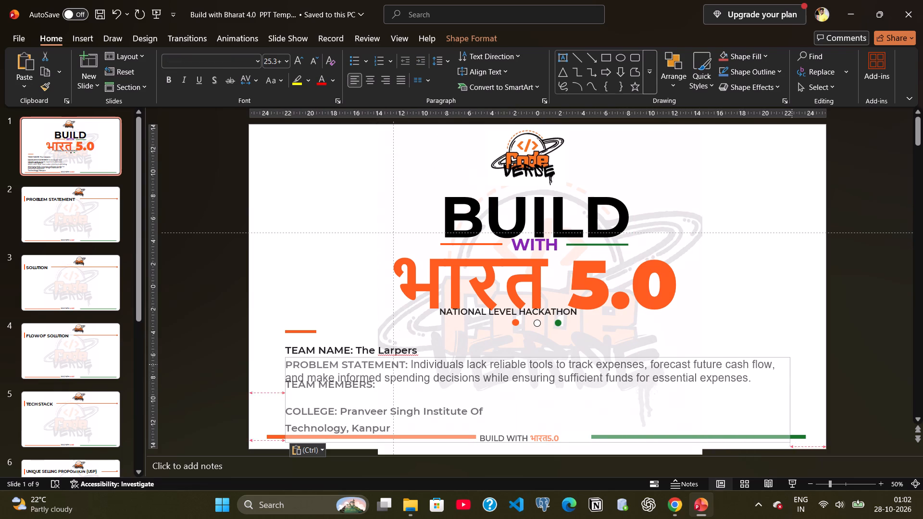
pyautogui.moveTo(799, 364); pyautogui.dragTo(823, 358)
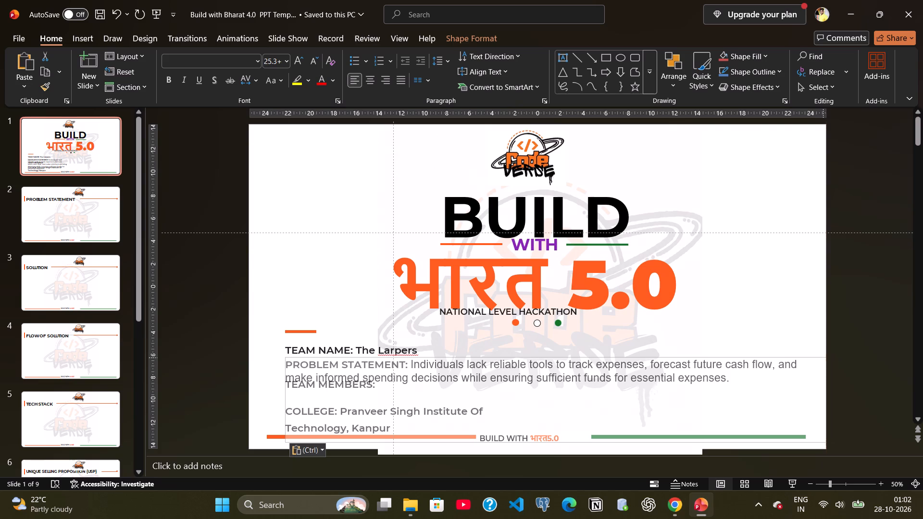
pyautogui.moveTo(823, 358); pyautogui.dragTo(821, 358)
pyautogui.click(763, 304)
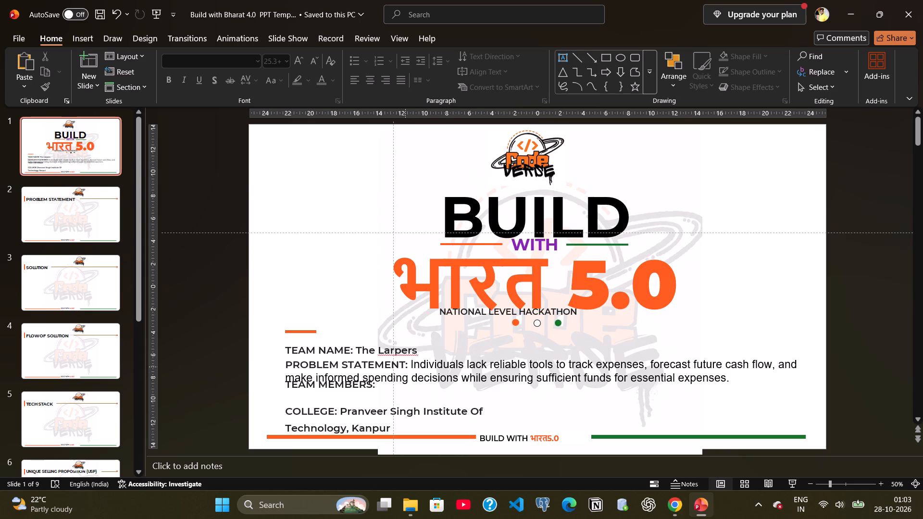
# Set the font size of the statement's text from "Individuals lack" through "spending decisions" to 25.3.
pyautogui.moveTo(410, 364); pyautogui.dragTo(442, 375)
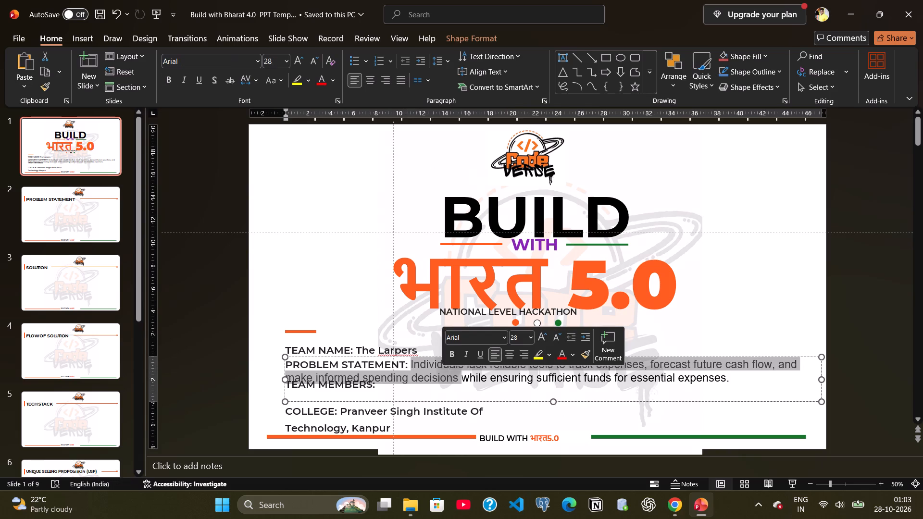
pyautogui.click(280, 60)
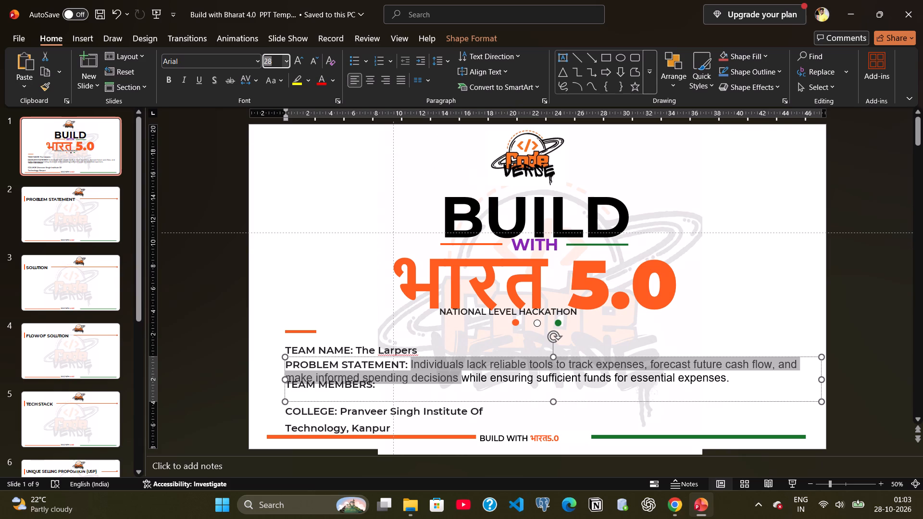
pyautogui.press('BackSpace')
pyautogui.write('25')
pyautogui.press('.')
pyautogui.press('5')
pyautogui.press('BackSpace')
pyautogui.press('3')
pyautogui.press('Return')
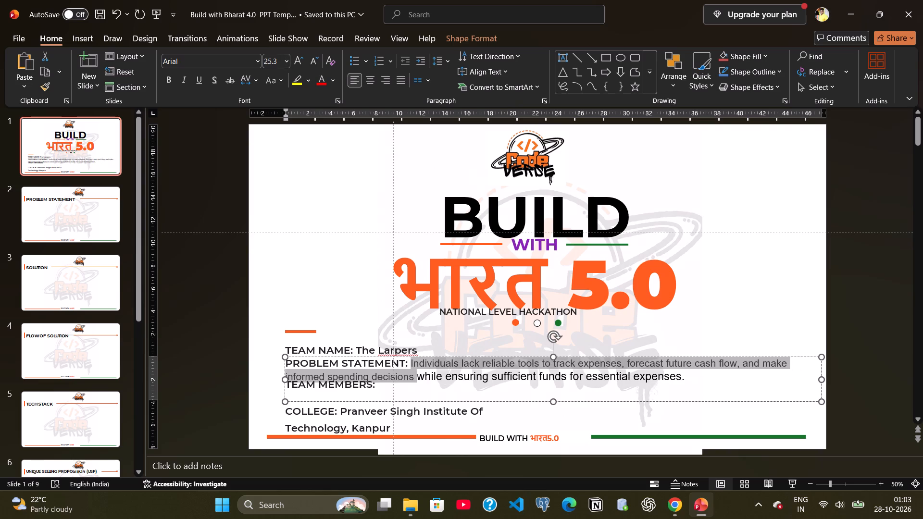
# Set the font size of the statement's remaining text, from "while ensuring" through "essential expenses", to 25.3.
pyautogui.click(698, 379)
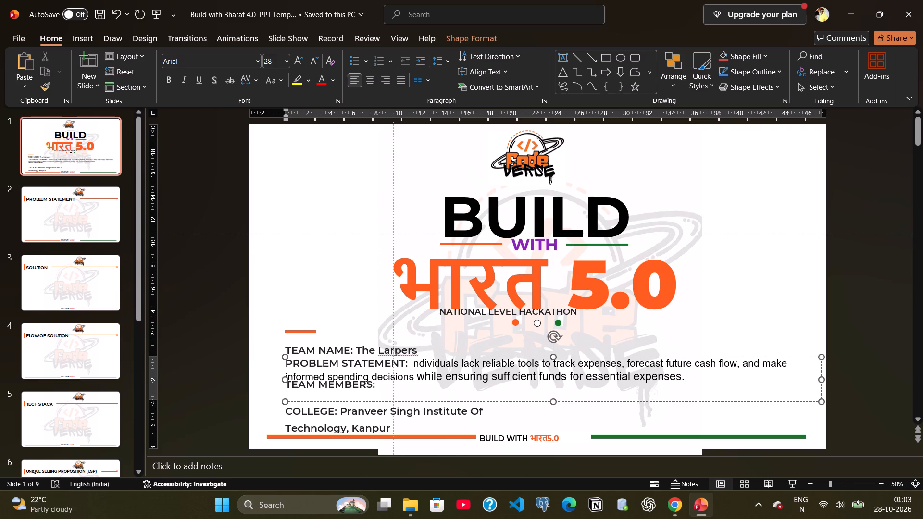
pyautogui.click(417, 376)
pyautogui.click(423, 376)
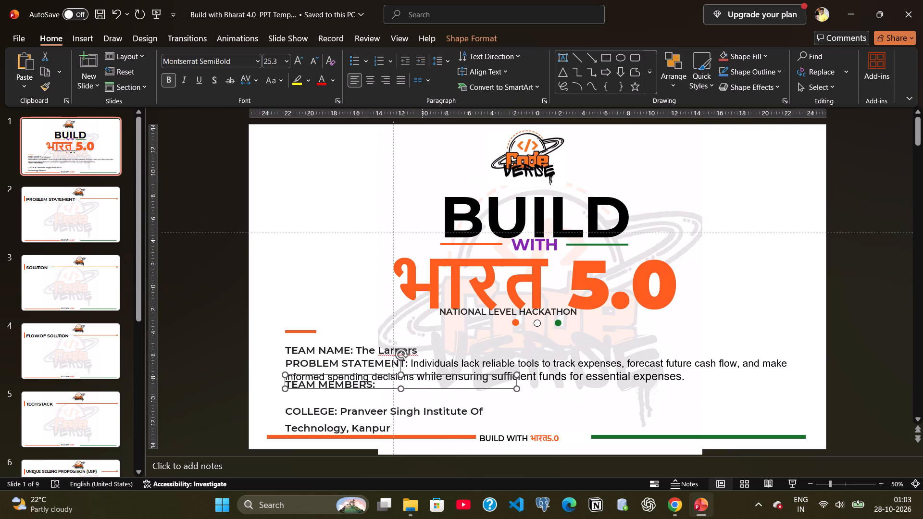
pyautogui.click(434, 366)
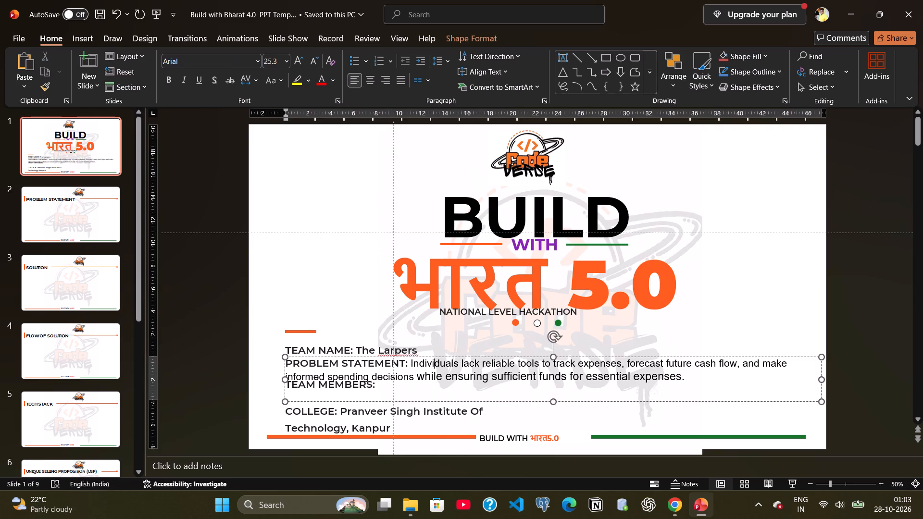
pyautogui.moveTo(421, 373); pyautogui.dragTo(653, 375)
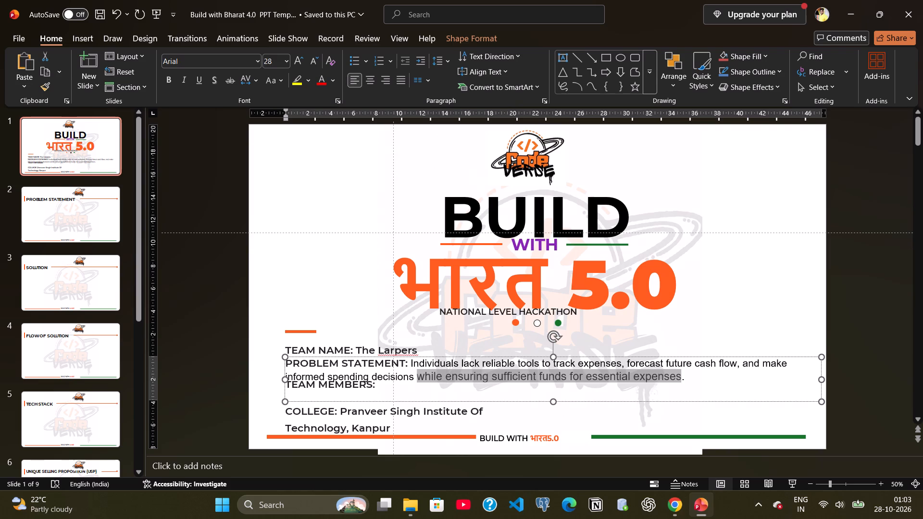
pyautogui.moveTo(653, 375); pyautogui.dragTo(654, 375)
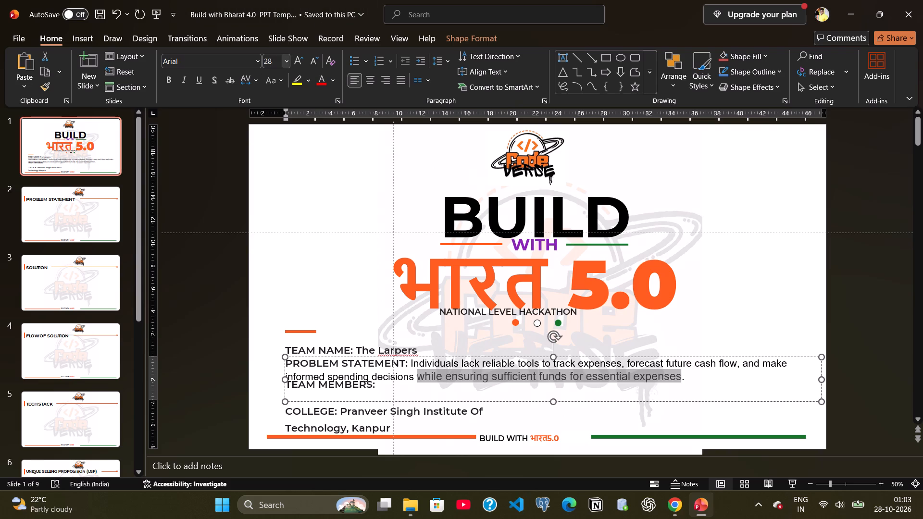
pyautogui.click(272, 58)
pyautogui.press('BackSpace')
pyautogui.write('25')
pyautogui.press('.')
pyautogui.press('3')
pyautogui.press('Return')
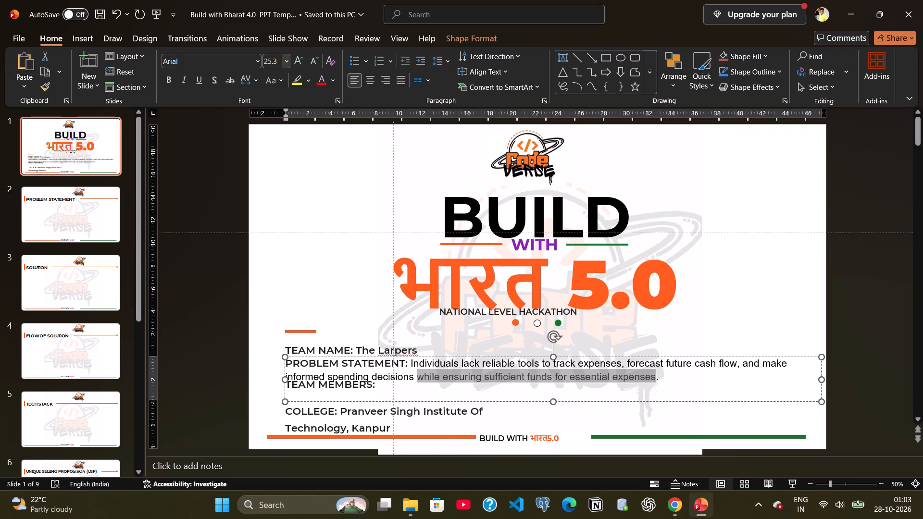
# Change the font of the whole problem statement sentence after the label to Montserrat SemiBold.
pyautogui.click(654, 332)
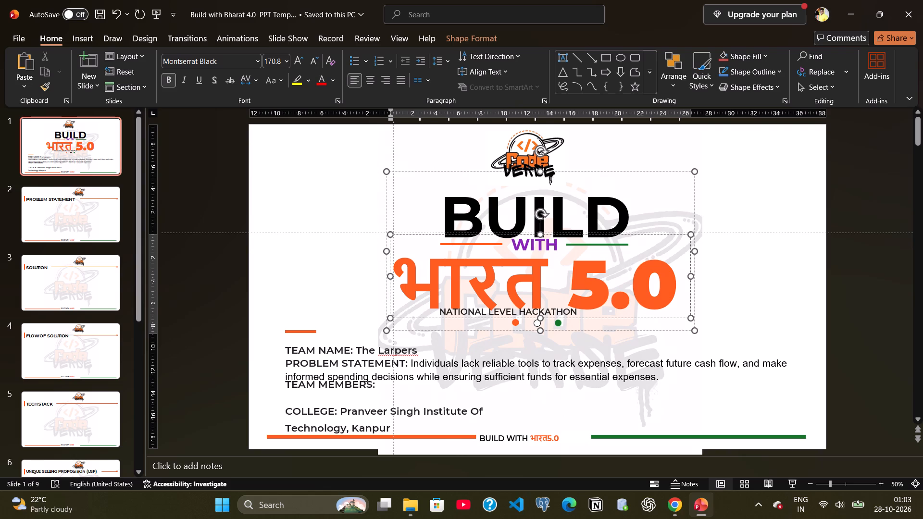
pyautogui.moveTo(409, 362); pyautogui.dragTo(655, 368)
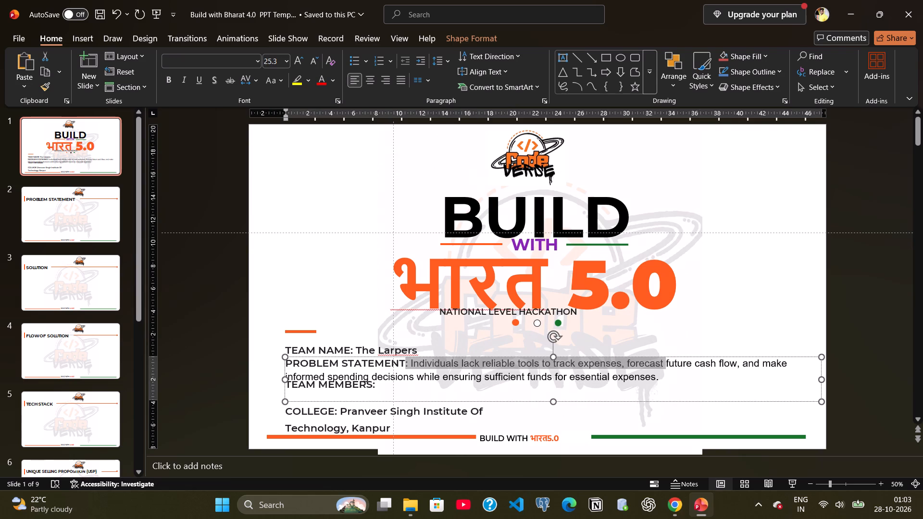
pyautogui.moveTo(655, 368); pyautogui.dragTo(666, 374)
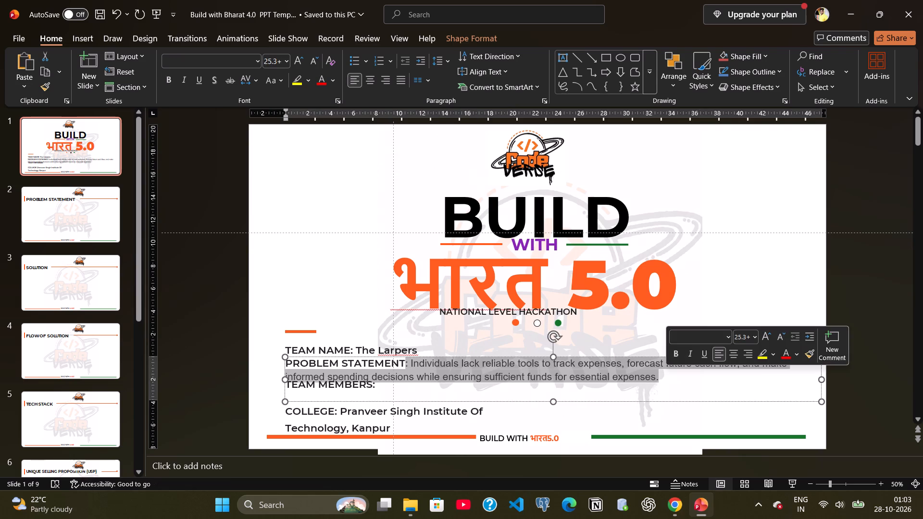
pyautogui.click(254, 61)
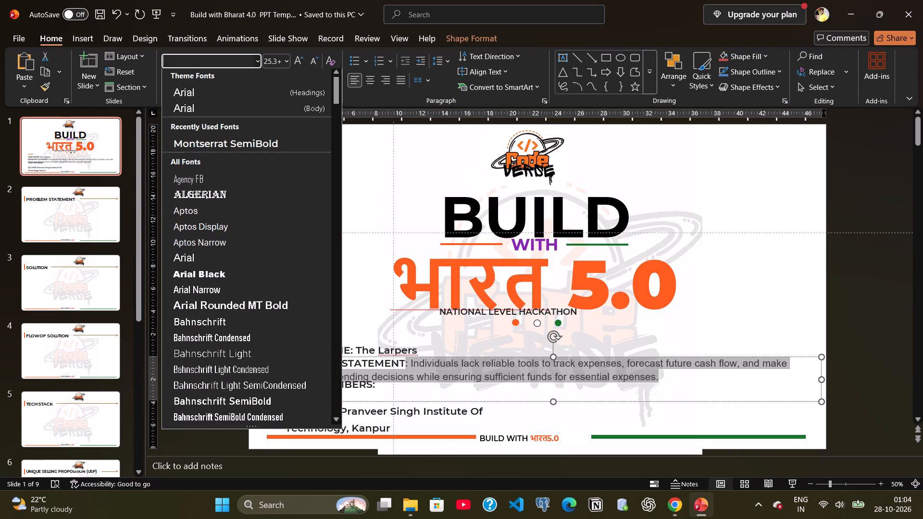
pyautogui.click(239, 143)
pyautogui.click(372, 301)
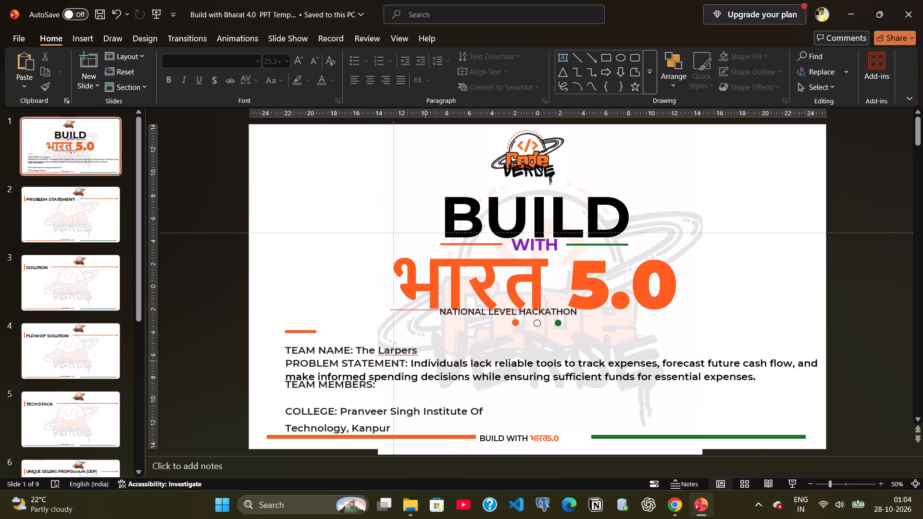
# Compare the font settings and text colour of the statement, the PROBLEM STATEMENT label and the team name without changing them.
pyautogui.moveTo(409, 360); pyautogui.dragTo(441, 379)
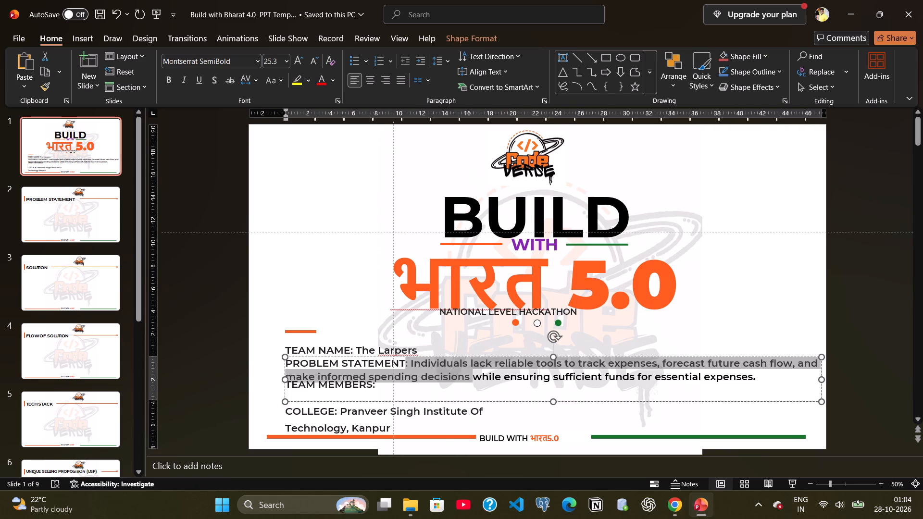
pyautogui.moveTo(441, 379); pyautogui.dragTo(618, 373)
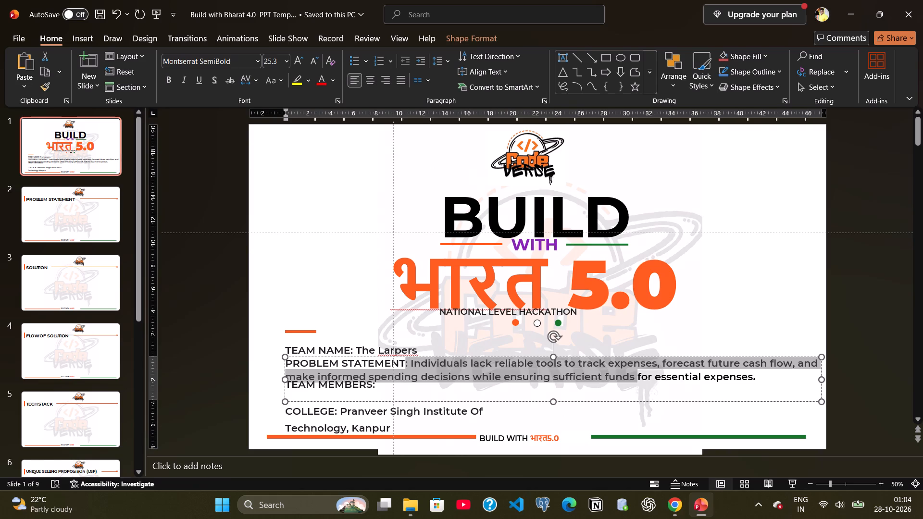
pyautogui.moveTo(618, 373); pyautogui.dragTo(781, 373)
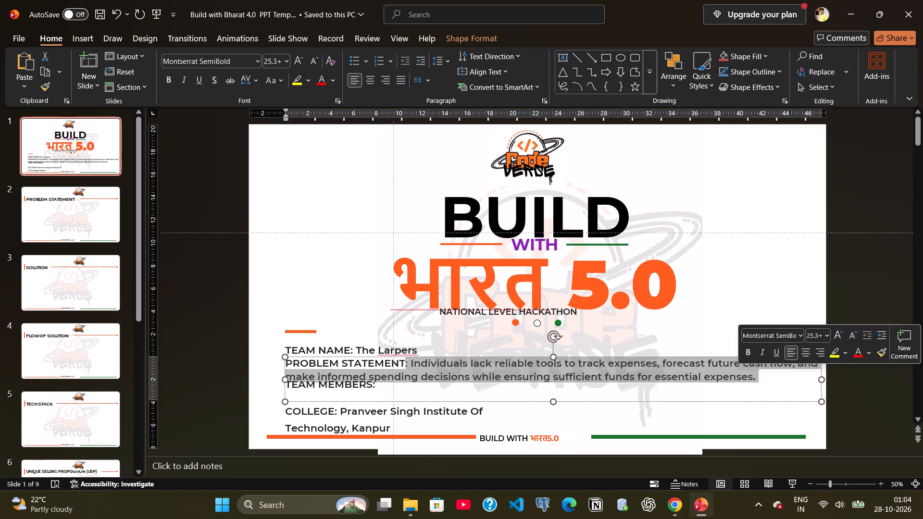
pyautogui.click(615, 397)
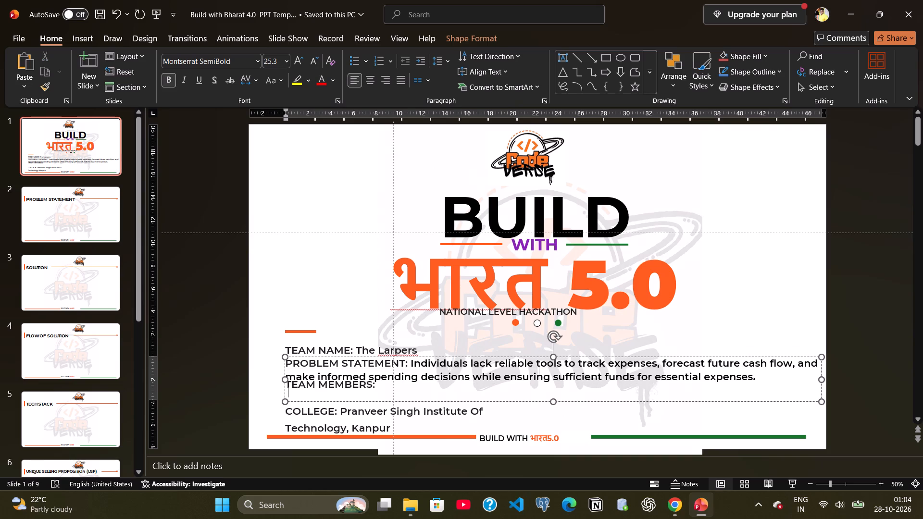
pyautogui.moveTo(287, 363); pyautogui.dragTo(409, 361)
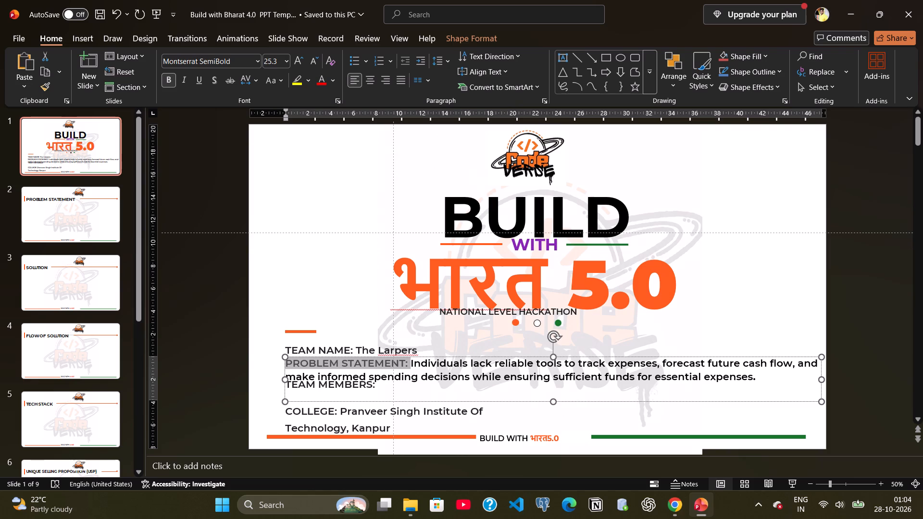
pyautogui.click(332, 75)
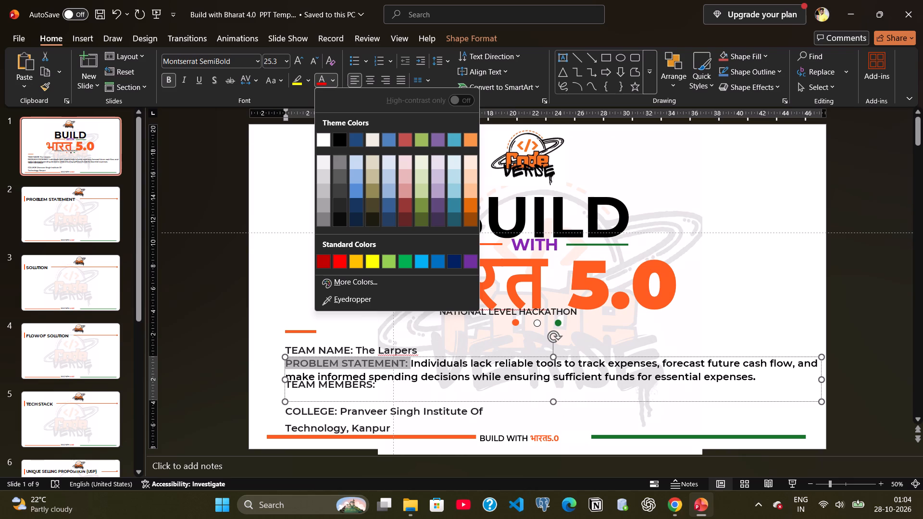
pyautogui.click(254, 158)
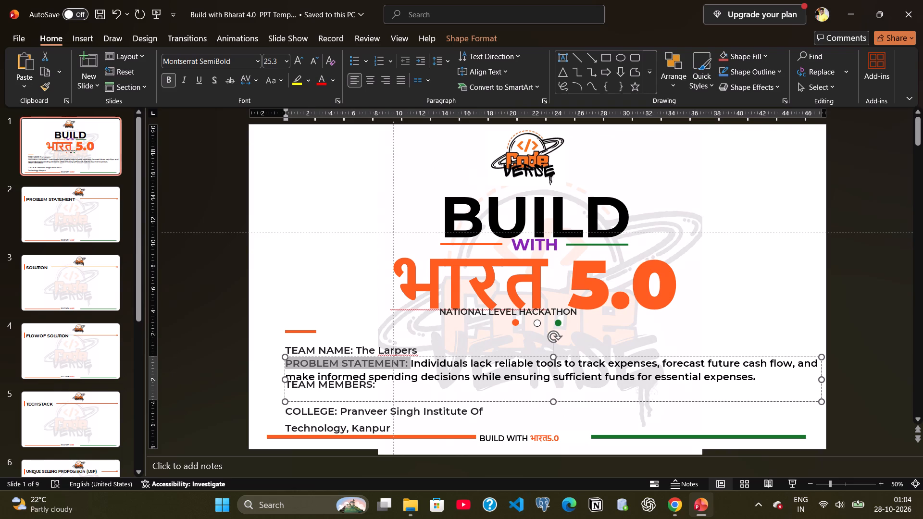
pyautogui.moveTo(413, 360); pyautogui.dragTo(460, 371)
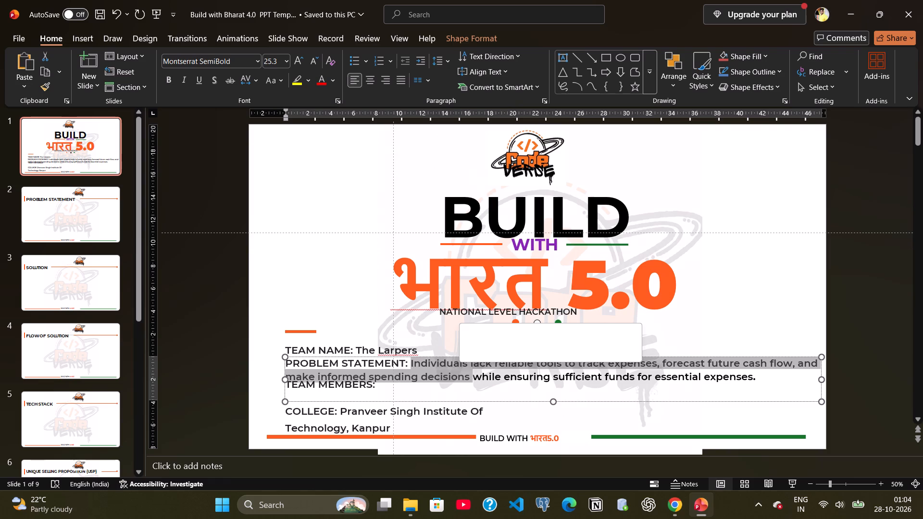
pyautogui.click(338, 245)
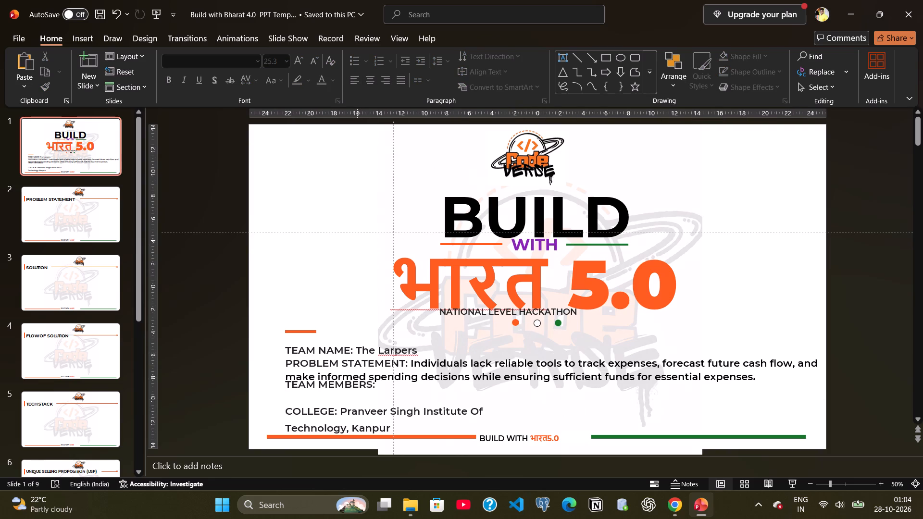
pyautogui.moveTo(357, 353); pyautogui.dragTo(382, 352)
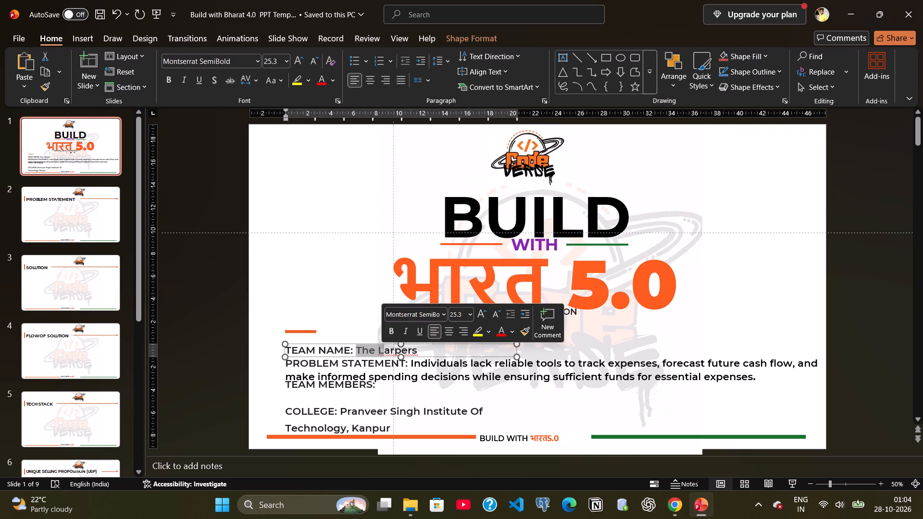
pyautogui.click(331, 78)
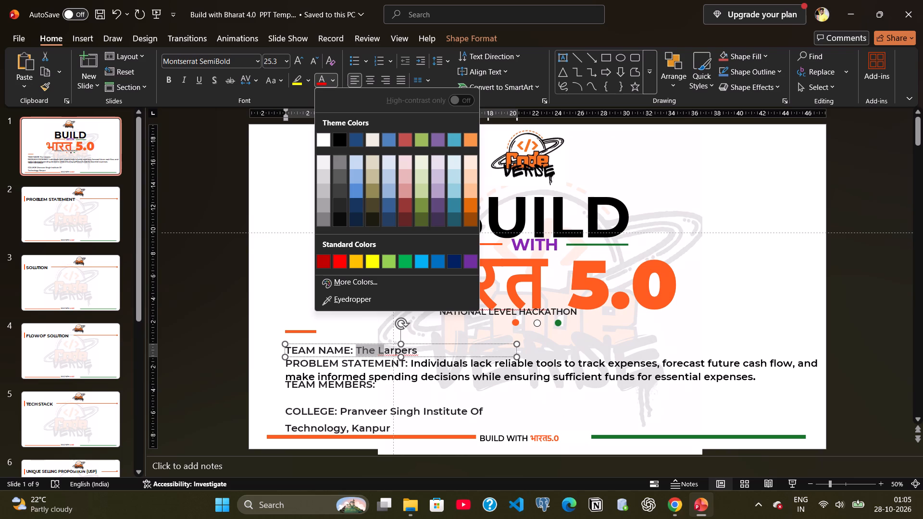
pyautogui.hscroll(-3, 402, 258)
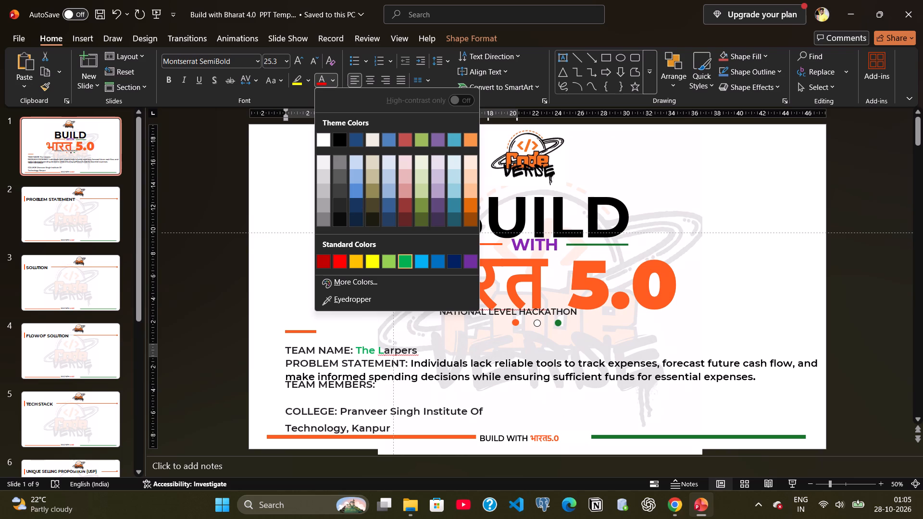
pyautogui.hscroll(3, 402, 258)
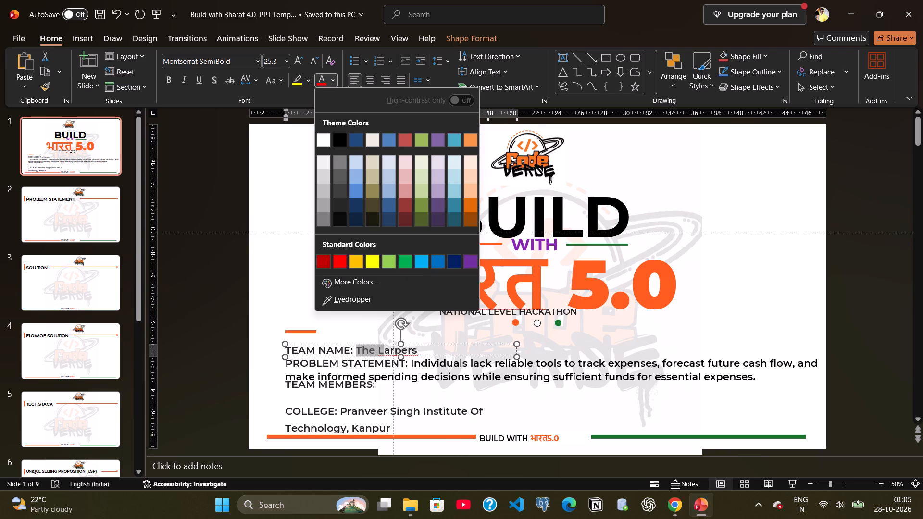
pyautogui.click(210, 259)
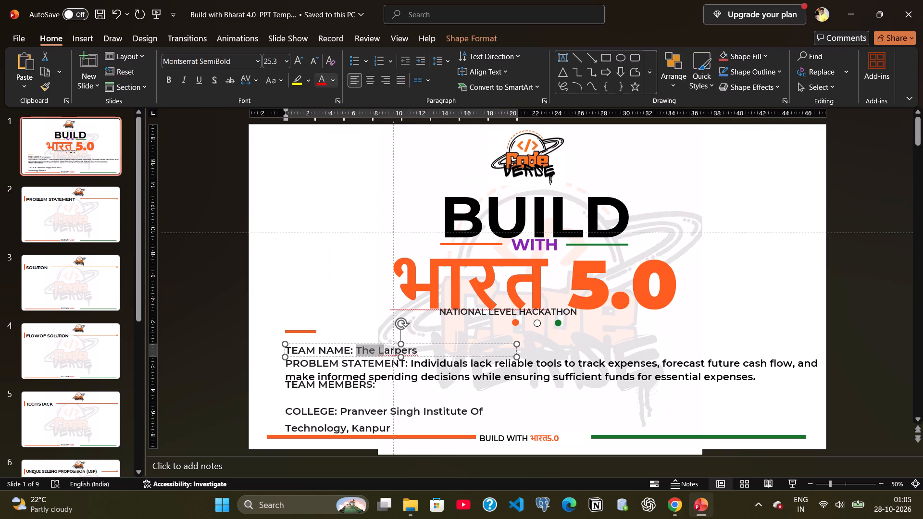
pyautogui.click(322, 307)
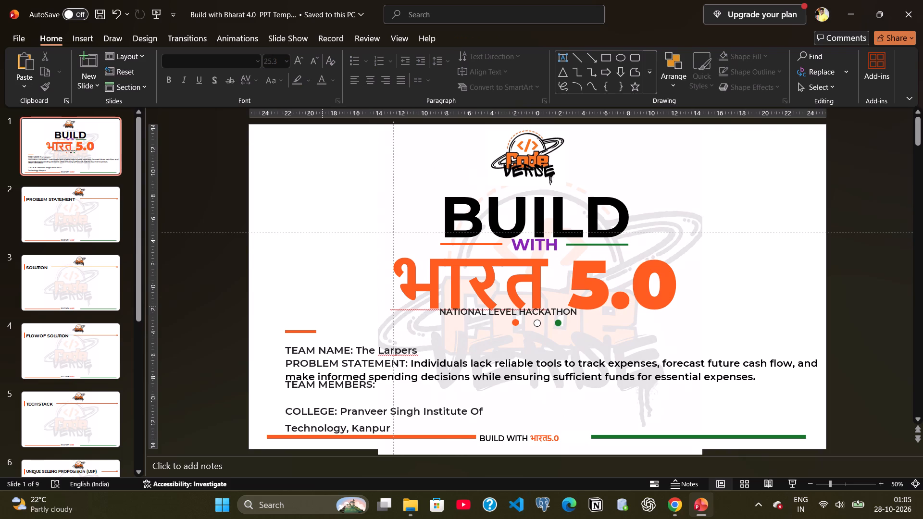
# Apply a uniform font size of 25.3 to the entire problem statement sentence, including its final full stop.
pyautogui.moveTo(410, 365); pyautogui.dragTo(441, 391)
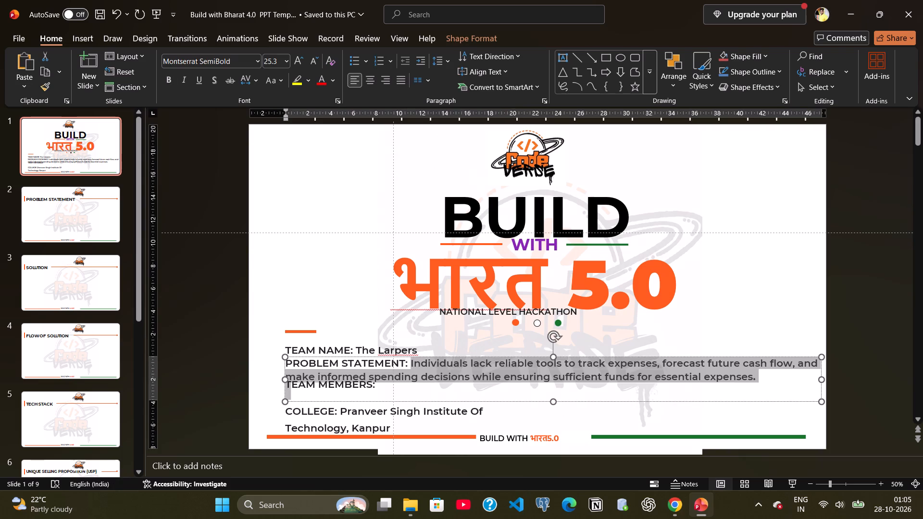
pyautogui.moveTo(441, 391); pyautogui.dragTo(598, 383)
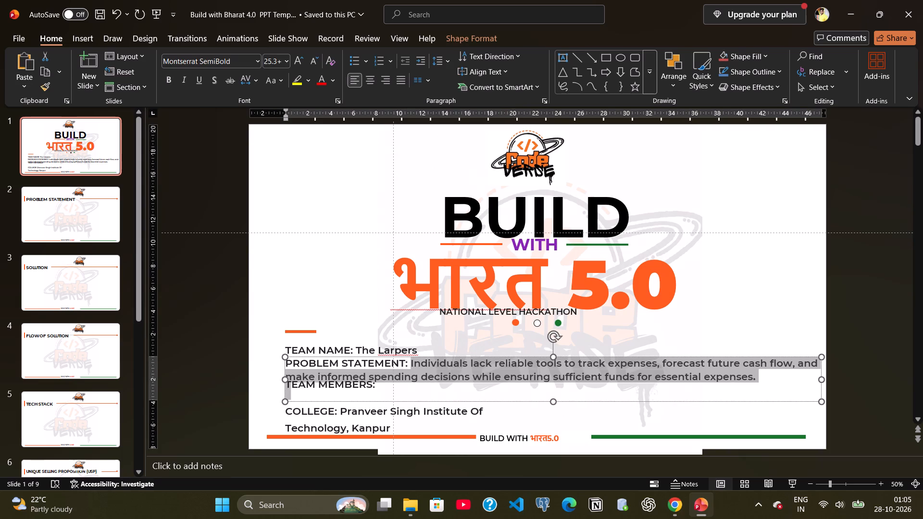
pyautogui.moveTo(598, 383); pyautogui.dragTo(750, 371)
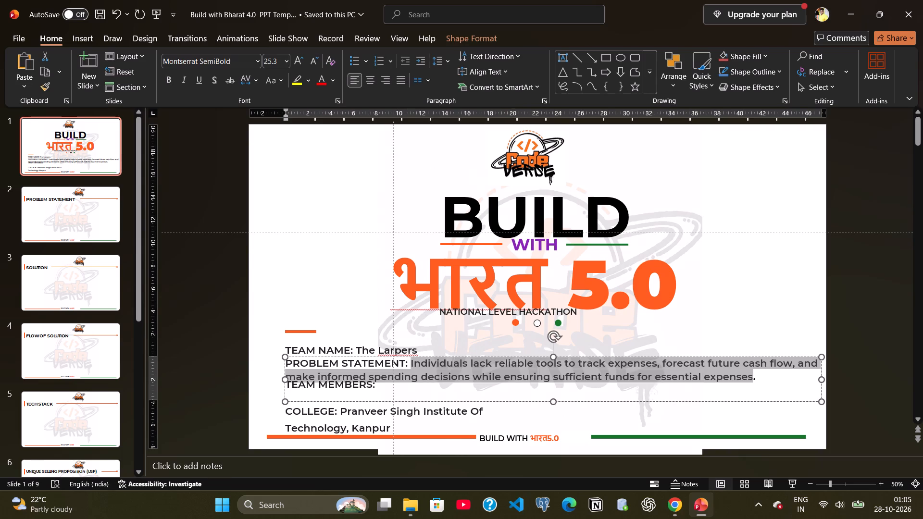
pyautogui.moveTo(750, 371); pyautogui.dragTo(815, 378)
pyautogui.click(280, 60)
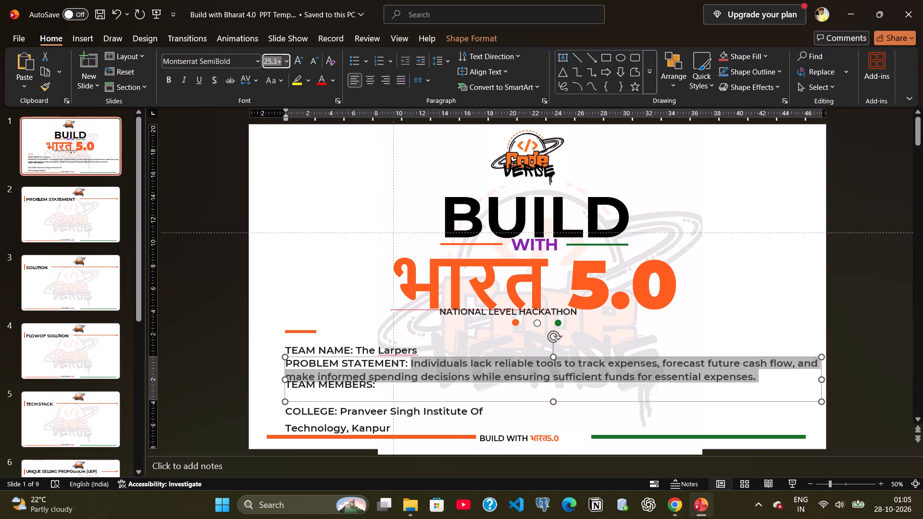
pyautogui.click(280, 60)
pyautogui.press('BackSpace')
pyautogui.press('Return')
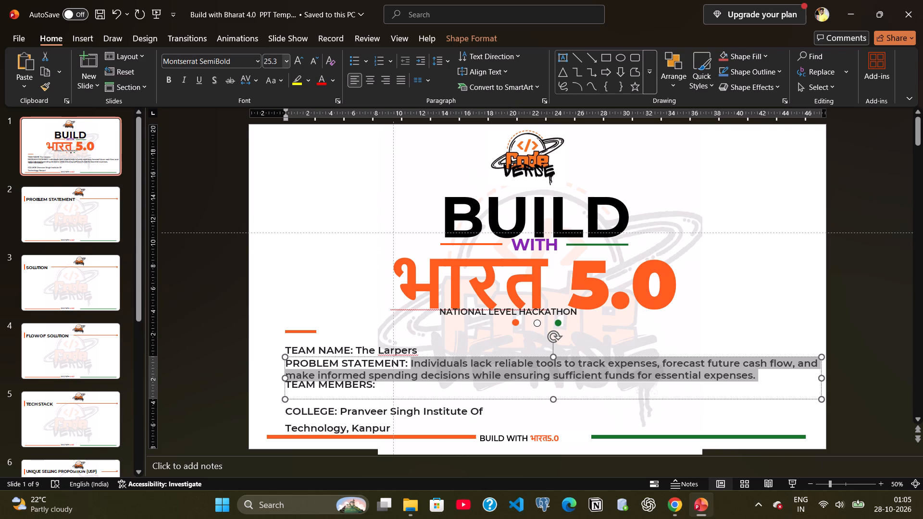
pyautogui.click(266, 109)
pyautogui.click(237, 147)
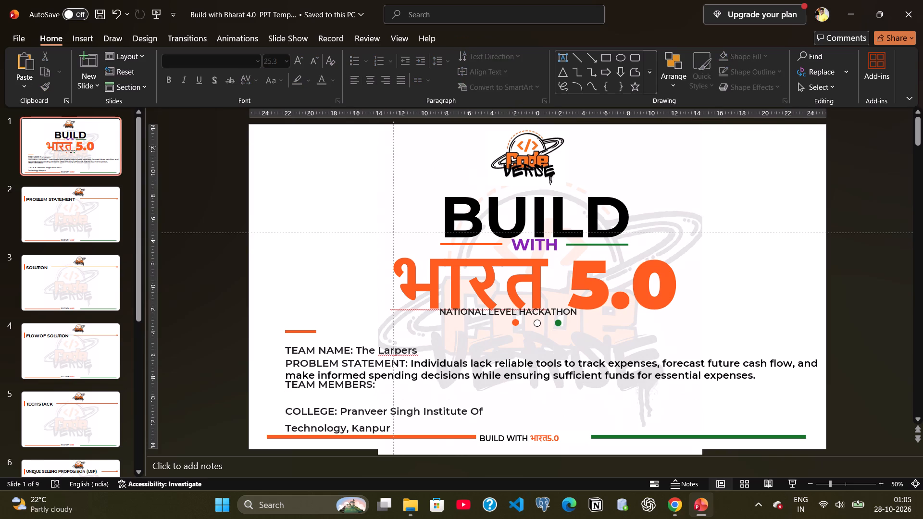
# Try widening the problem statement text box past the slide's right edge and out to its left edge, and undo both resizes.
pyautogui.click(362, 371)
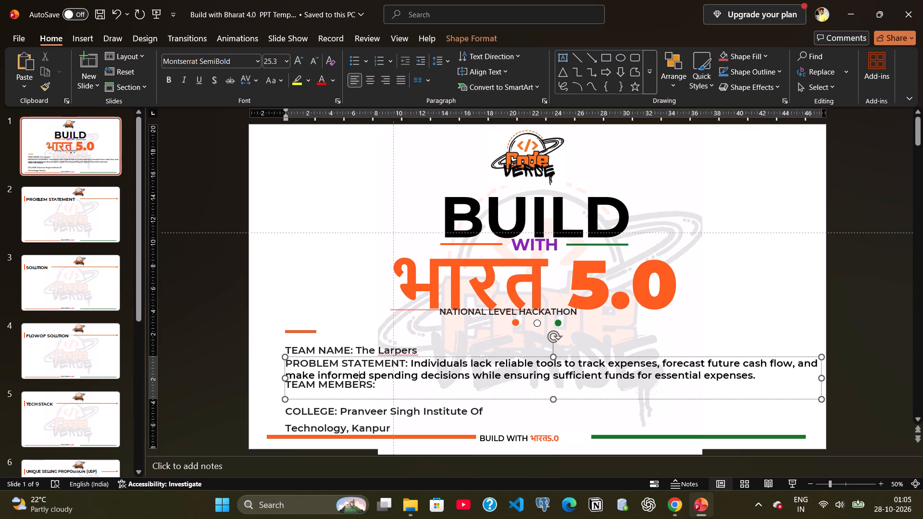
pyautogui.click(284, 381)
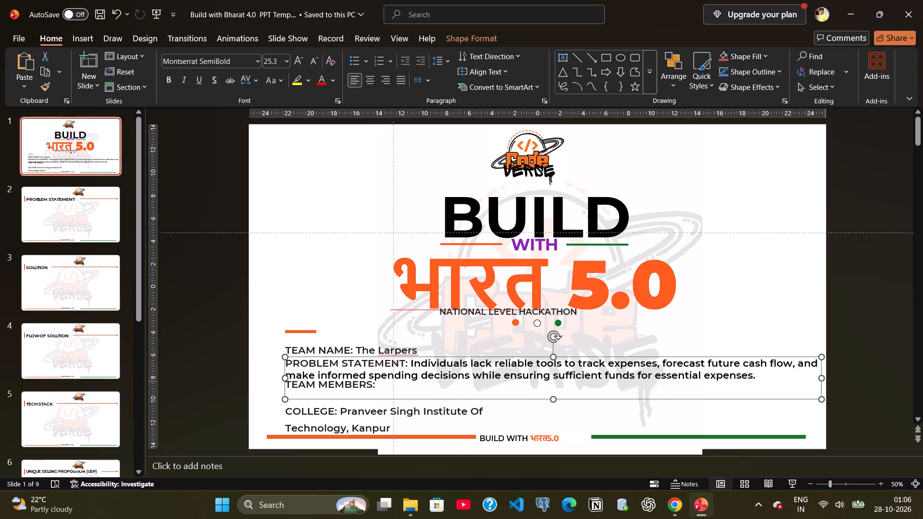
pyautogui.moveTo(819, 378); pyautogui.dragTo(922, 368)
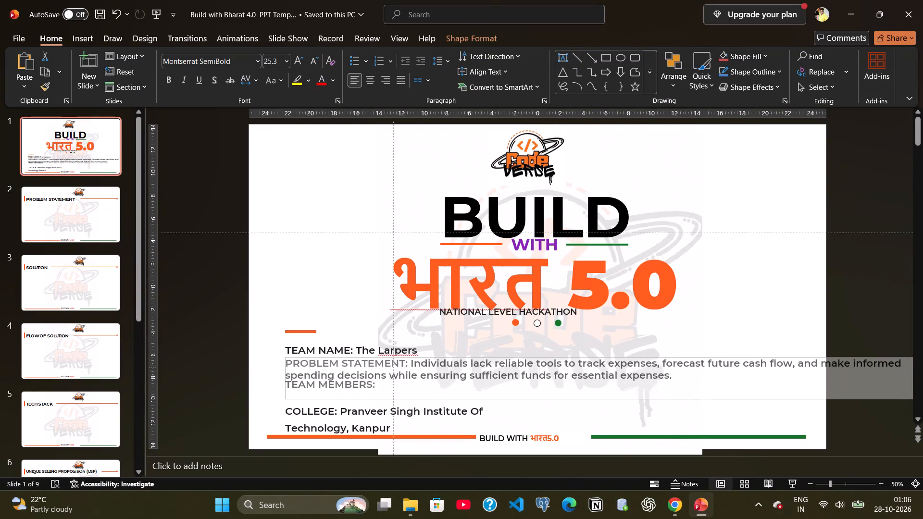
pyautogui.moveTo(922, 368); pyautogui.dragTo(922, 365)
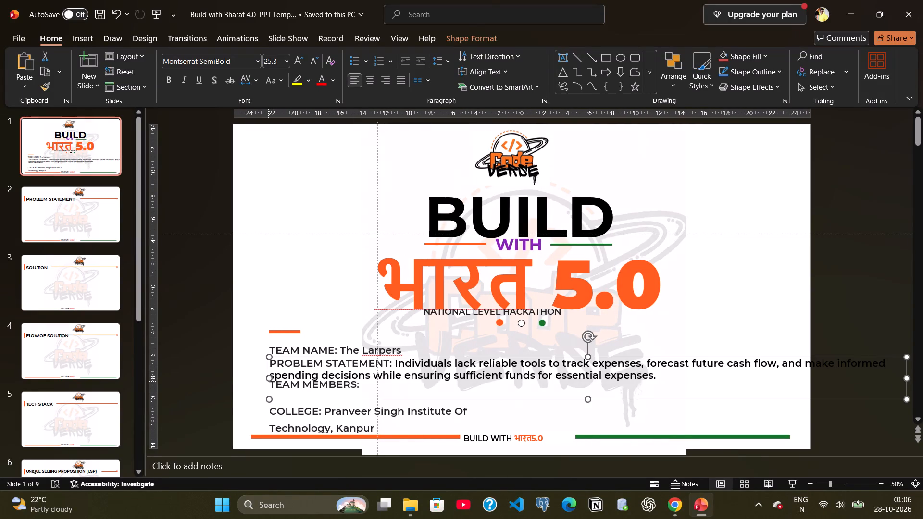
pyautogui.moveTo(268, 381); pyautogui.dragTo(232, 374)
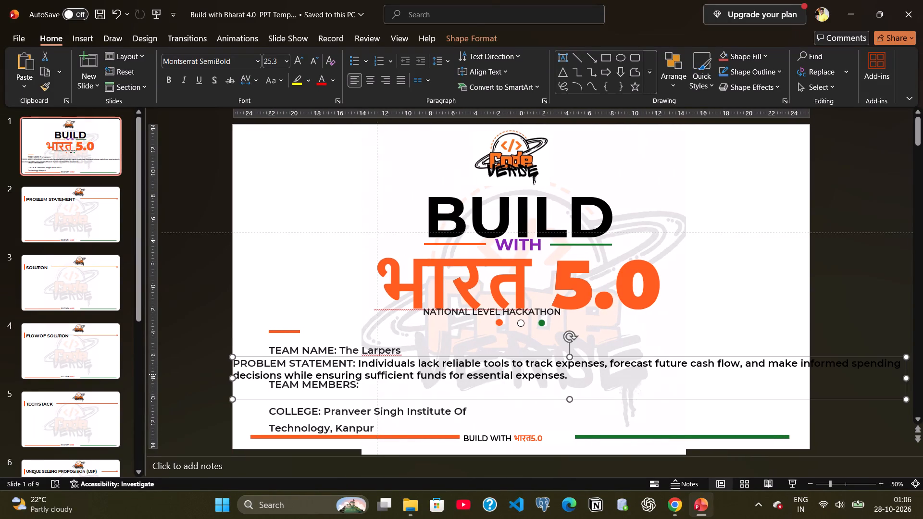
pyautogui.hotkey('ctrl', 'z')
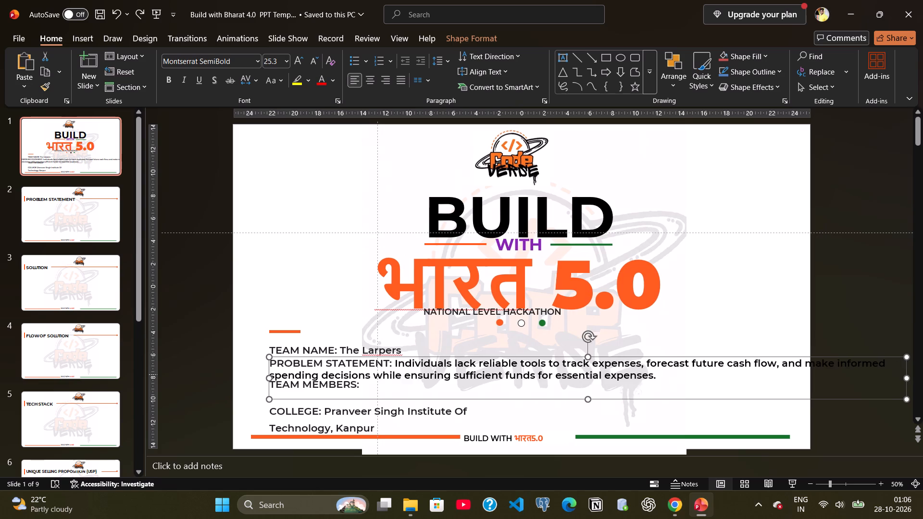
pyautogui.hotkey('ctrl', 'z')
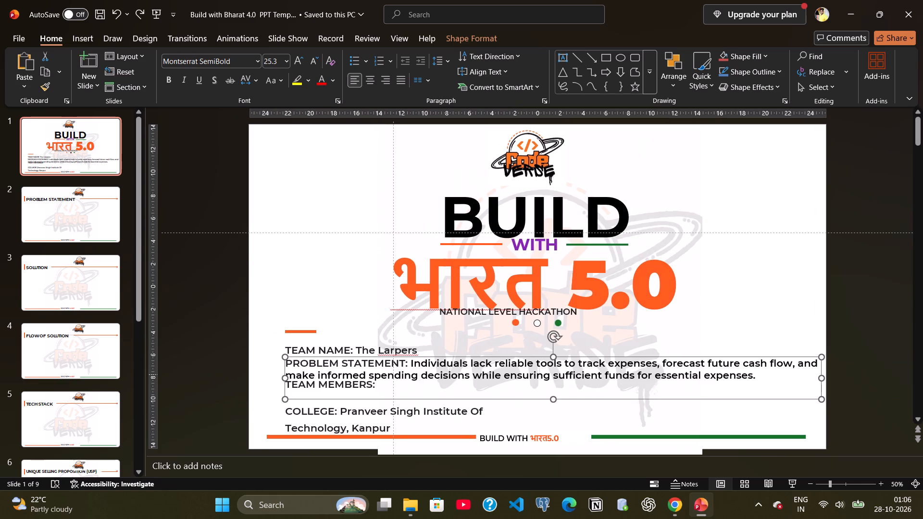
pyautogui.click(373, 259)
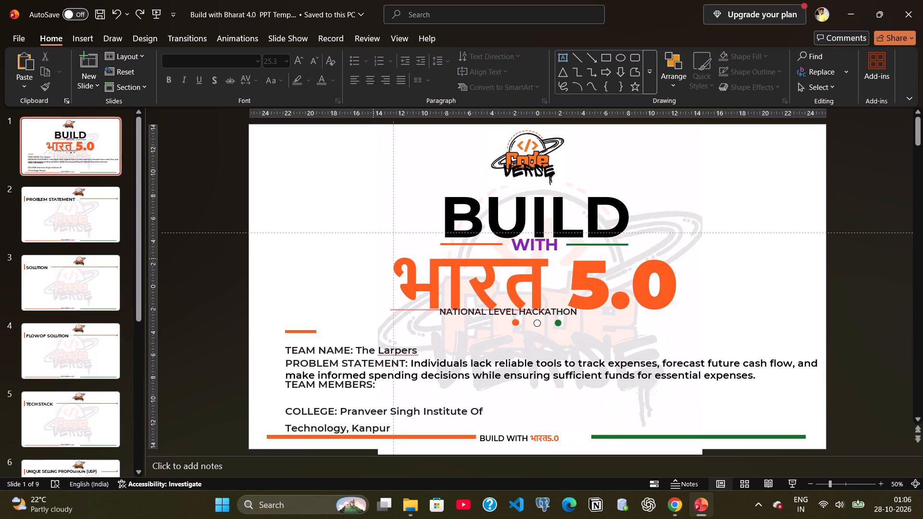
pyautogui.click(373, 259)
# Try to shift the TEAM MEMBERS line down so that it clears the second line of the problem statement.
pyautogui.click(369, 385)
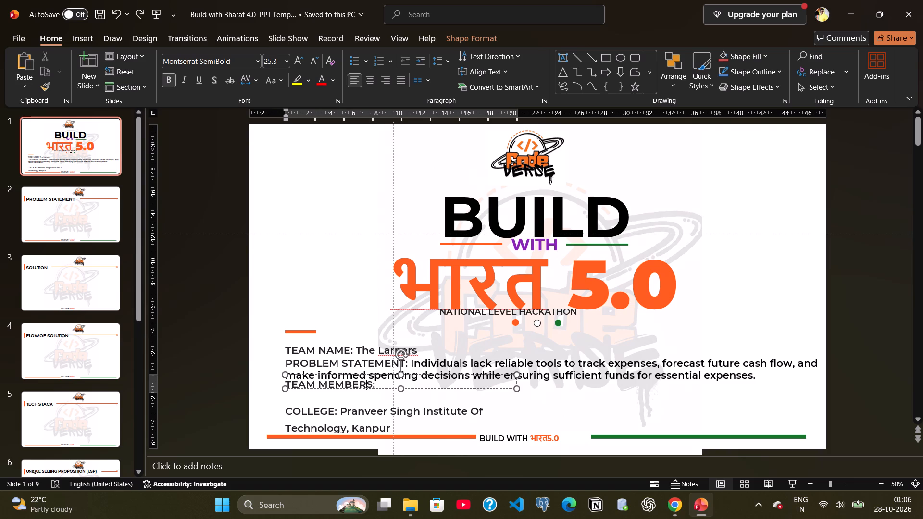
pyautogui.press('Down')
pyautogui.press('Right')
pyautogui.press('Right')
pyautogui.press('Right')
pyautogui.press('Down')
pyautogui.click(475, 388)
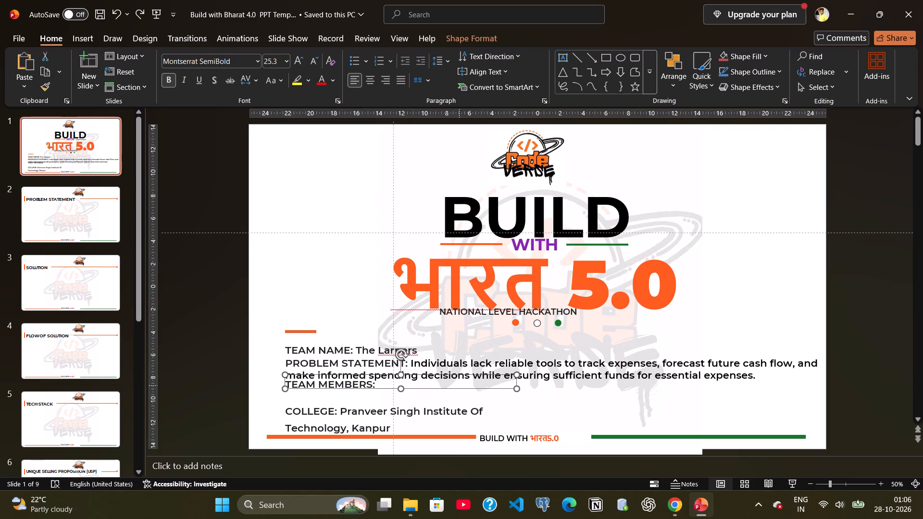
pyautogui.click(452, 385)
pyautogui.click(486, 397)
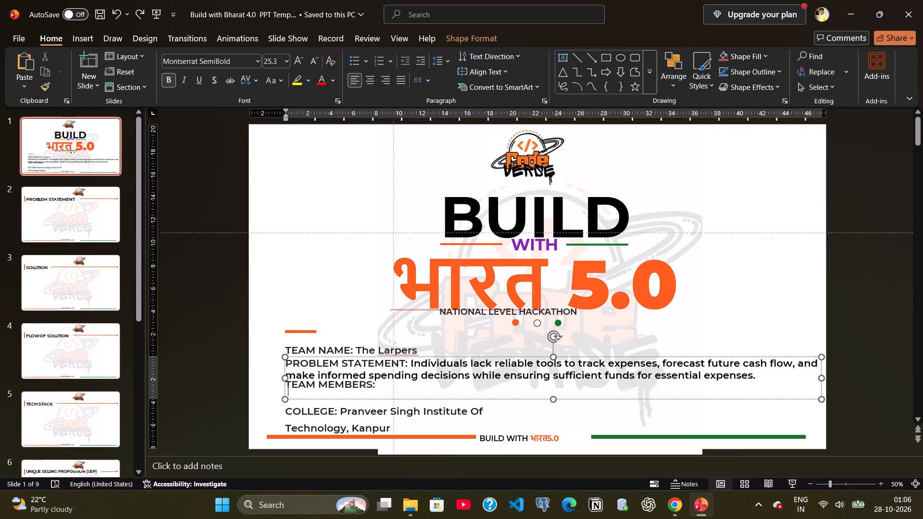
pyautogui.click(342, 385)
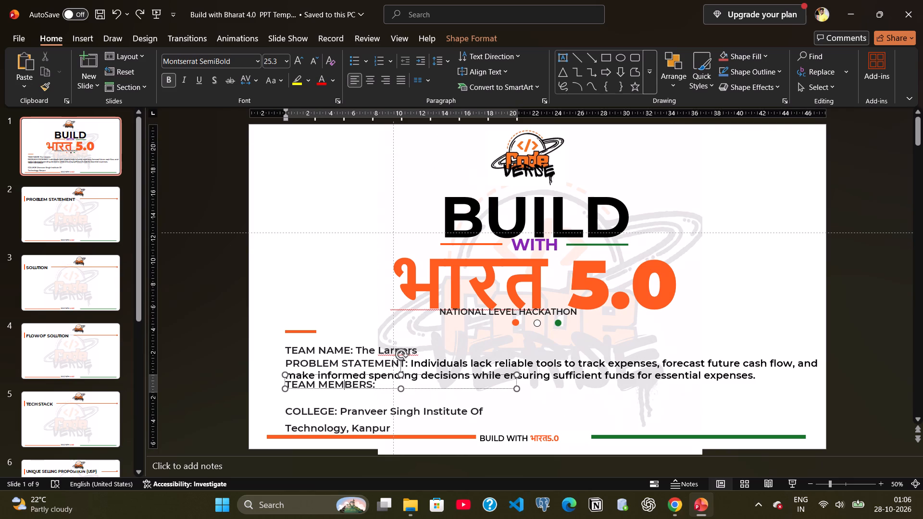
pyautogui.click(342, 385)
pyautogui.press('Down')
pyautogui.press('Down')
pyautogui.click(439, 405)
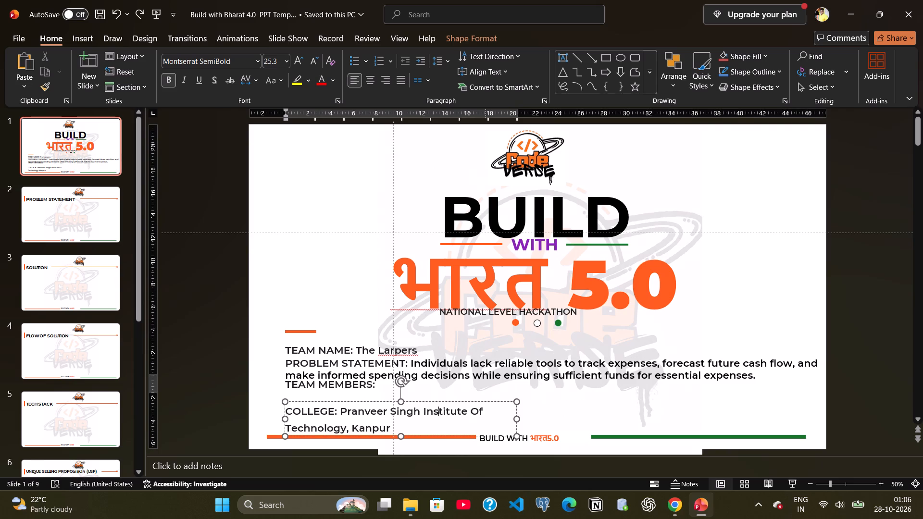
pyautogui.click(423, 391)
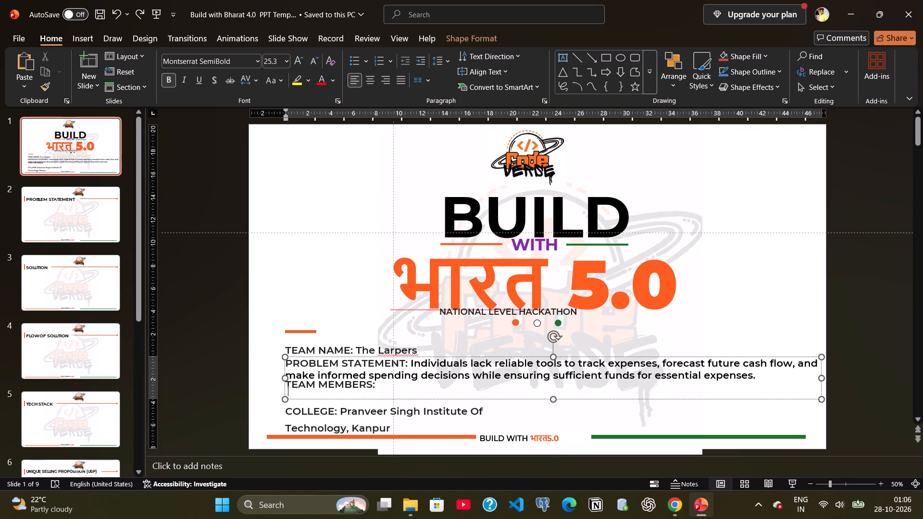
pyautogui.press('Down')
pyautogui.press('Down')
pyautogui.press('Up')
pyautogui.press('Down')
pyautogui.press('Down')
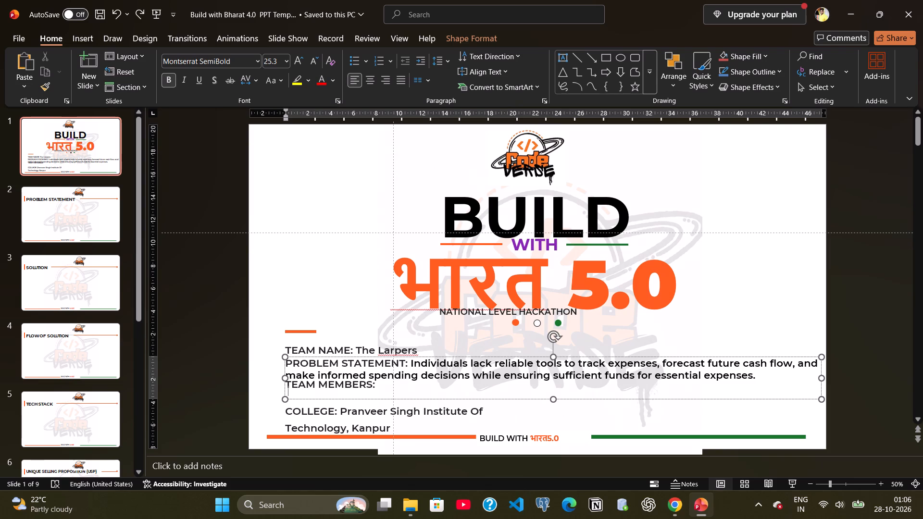
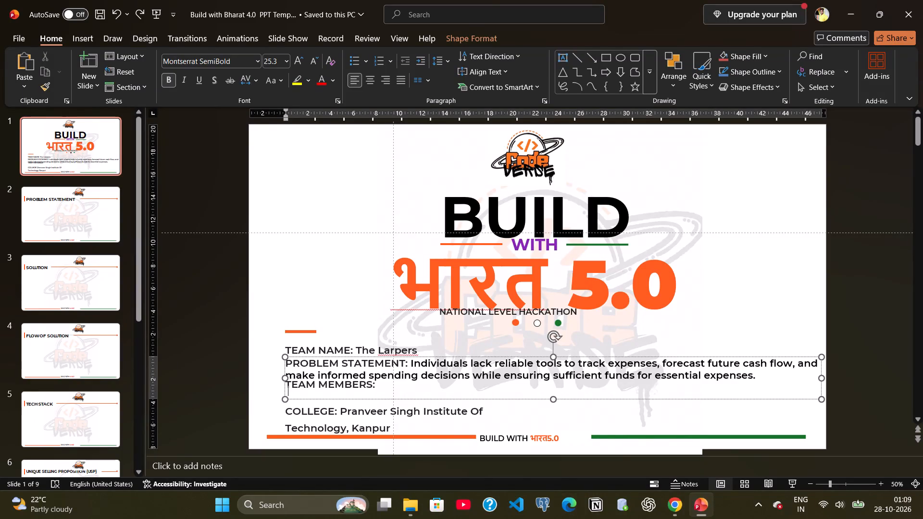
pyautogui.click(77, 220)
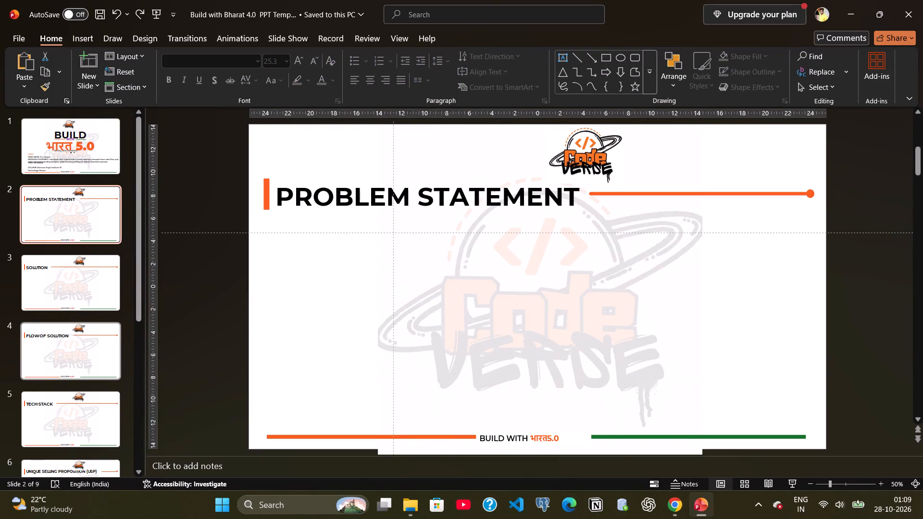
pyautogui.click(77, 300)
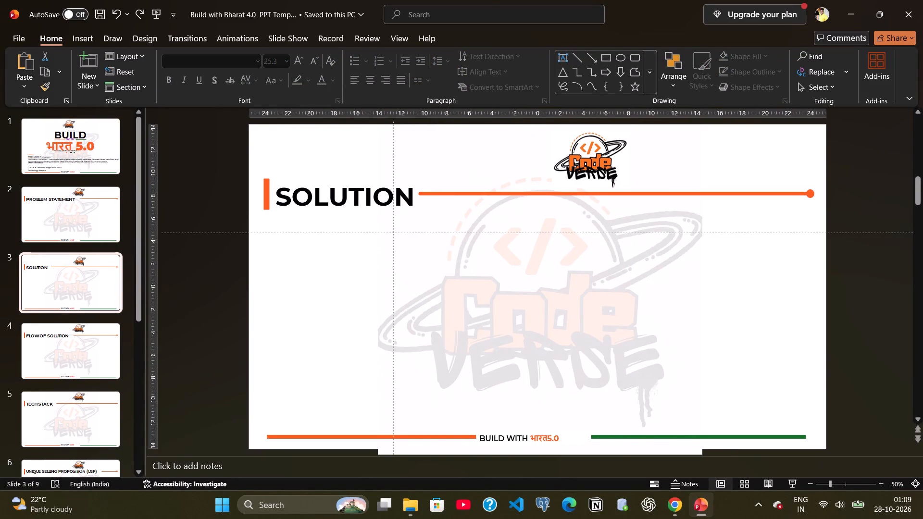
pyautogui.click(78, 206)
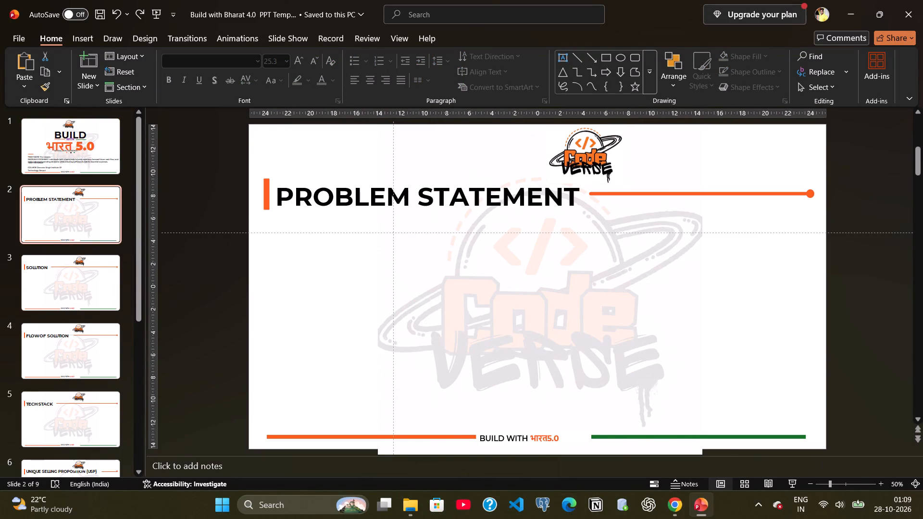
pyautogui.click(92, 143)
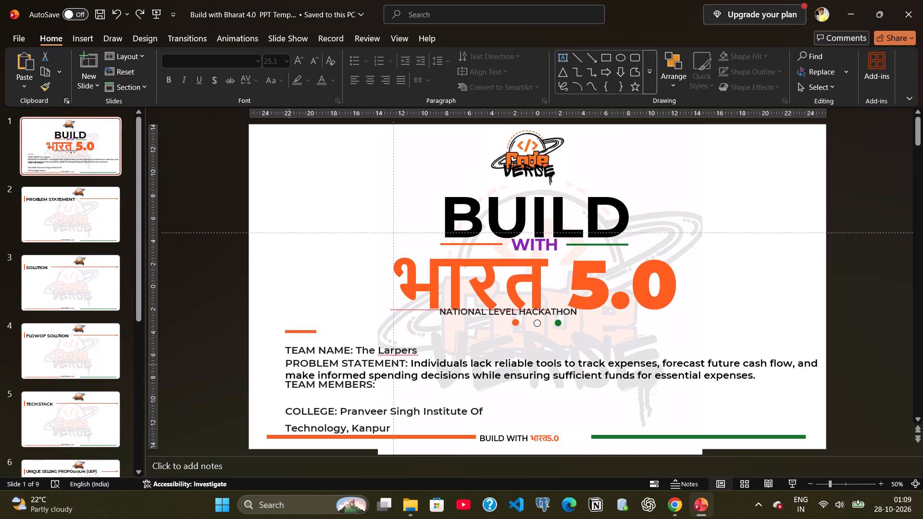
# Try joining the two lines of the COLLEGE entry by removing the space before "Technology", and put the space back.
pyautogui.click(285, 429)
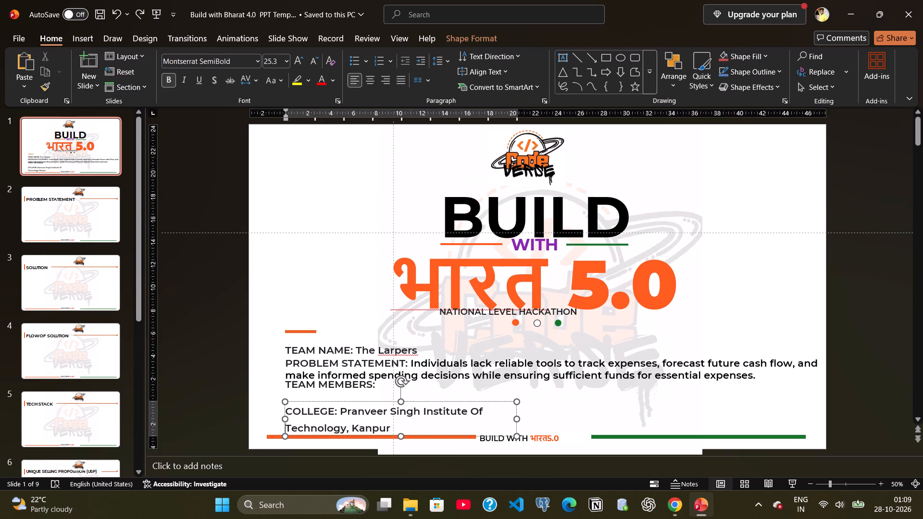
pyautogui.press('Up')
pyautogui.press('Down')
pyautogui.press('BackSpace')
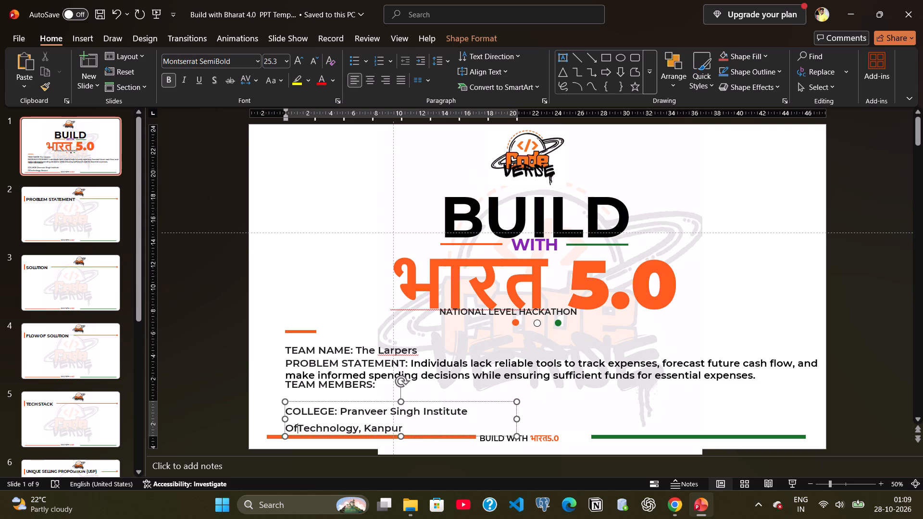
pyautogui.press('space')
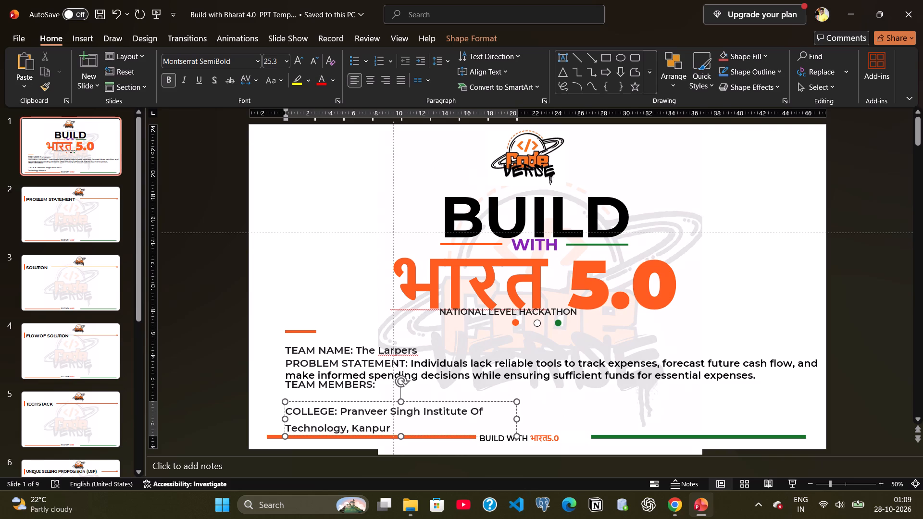
# Widen the COLLEGE text box so that "Pranveer Singh Institute Of Technology, Kanpur" fits on a single line.
pyautogui.moveTo(518, 420); pyautogui.dragTo(635, 422)
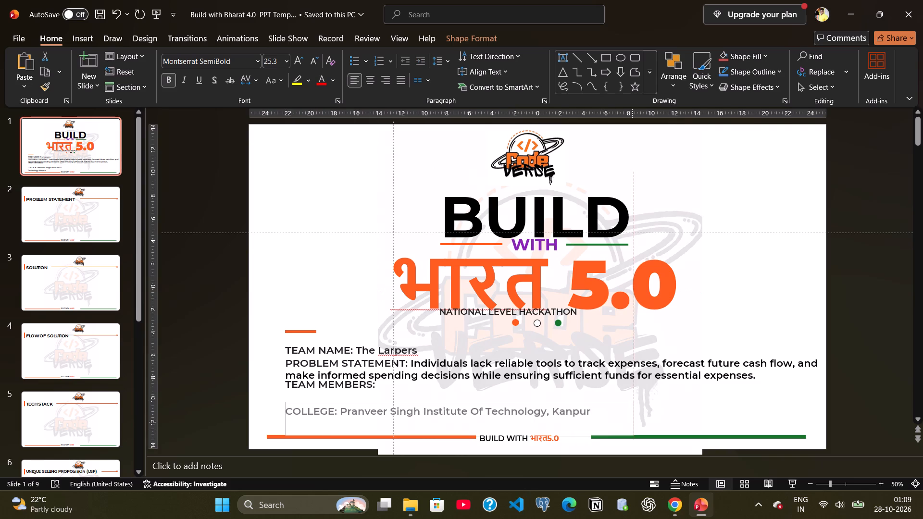
pyautogui.moveTo(635, 422); pyautogui.dragTo(616, 422)
pyautogui.click(673, 419)
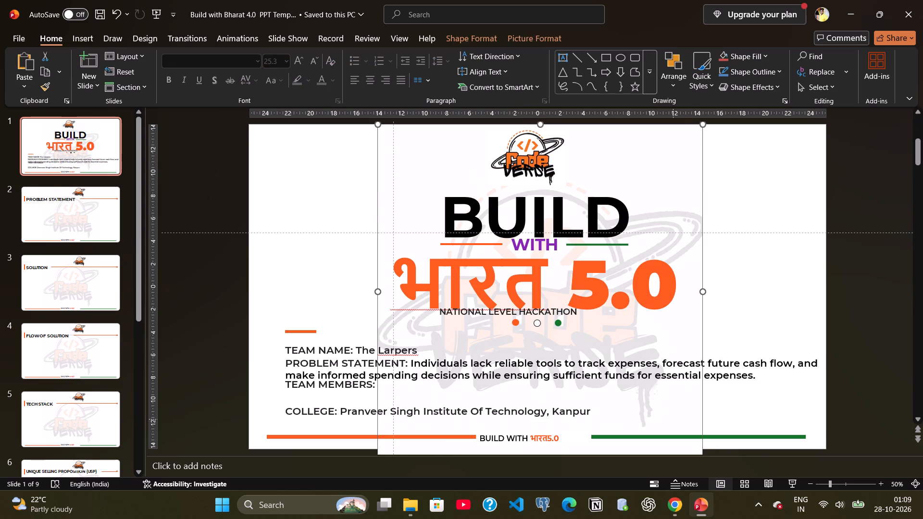
# Nudge the COLLEGE text box slightly down towards the orange footer line, nine small increments in total.
pyautogui.click(627, 410)
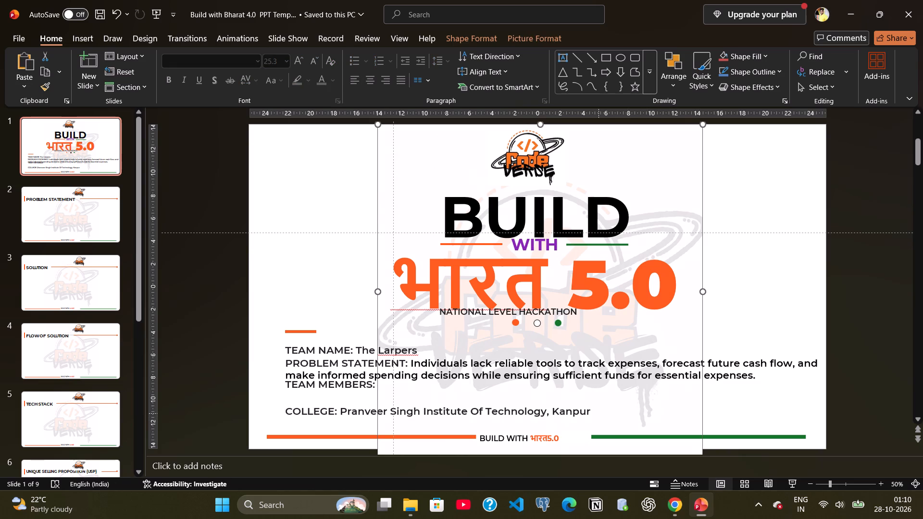
pyautogui.click(599, 413)
pyautogui.press('Down')
pyautogui.press('Down')
pyautogui.press('Down')
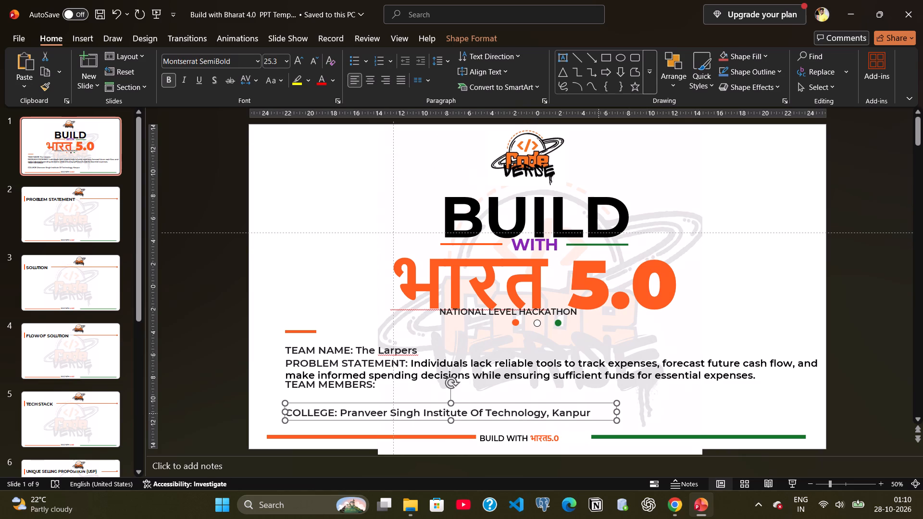
pyautogui.press('Down')
pyautogui.press('Down')
pyautogui.press('Down')
pyautogui.press('Down')
pyautogui.press('Down')
pyautogui.press('Down')
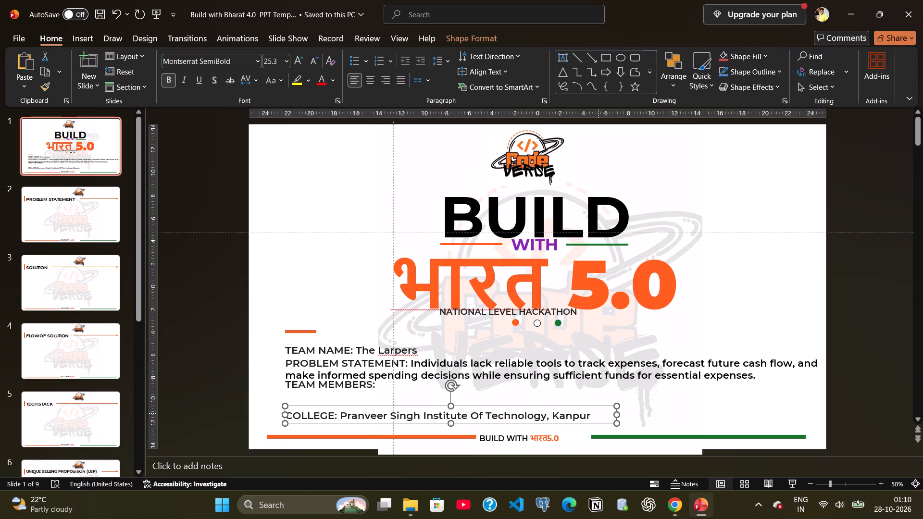
pyautogui.click(727, 407)
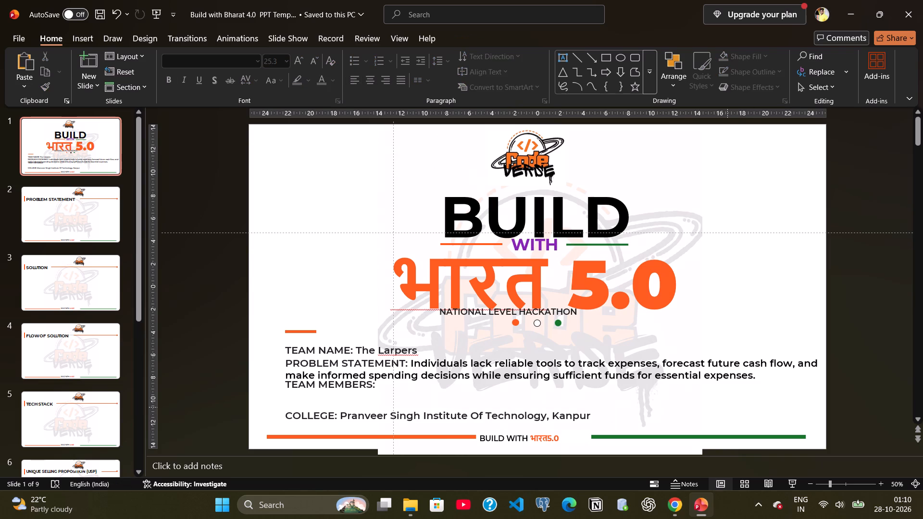
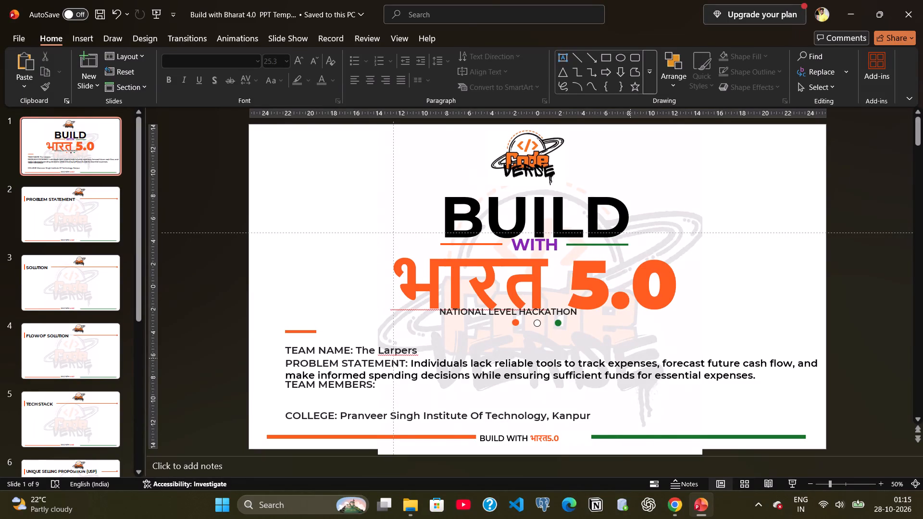
# Nudge the TEAM NAME text box slightly up towards the short orange line, nine small increments in total.
pyautogui.click(467, 350)
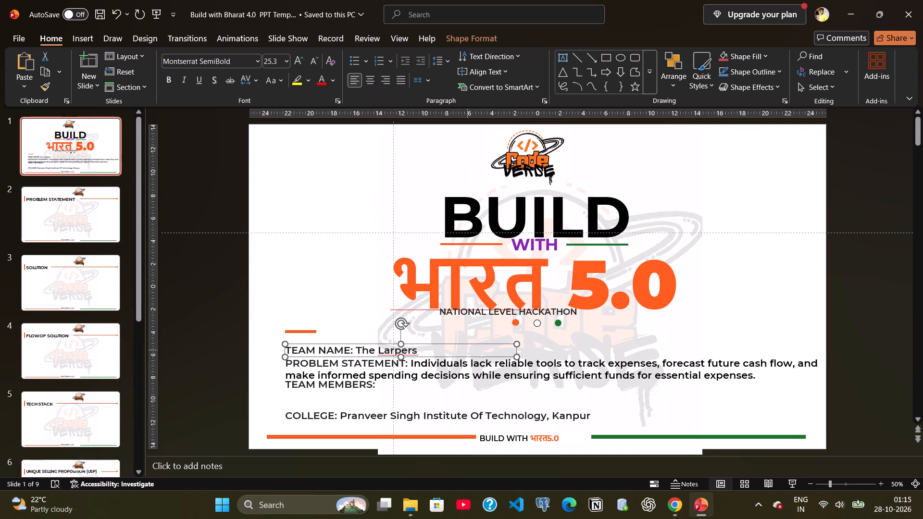
pyautogui.press('Up')
pyautogui.press('Up')
pyautogui.press('Up')
pyautogui.press('Up')
pyautogui.press('Up')
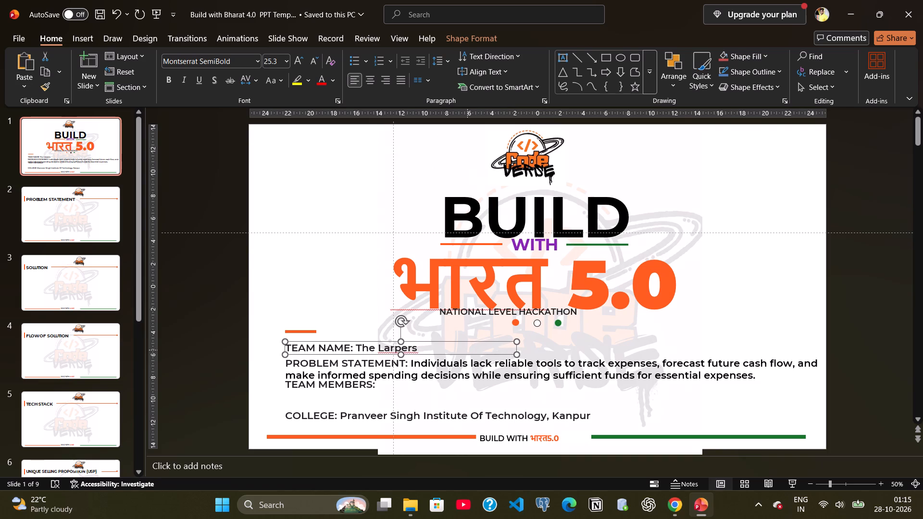
pyautogui.press('Up')
pyautogui.press('Up')
pyautogui.press('Up')
pyautogui.press('Up')
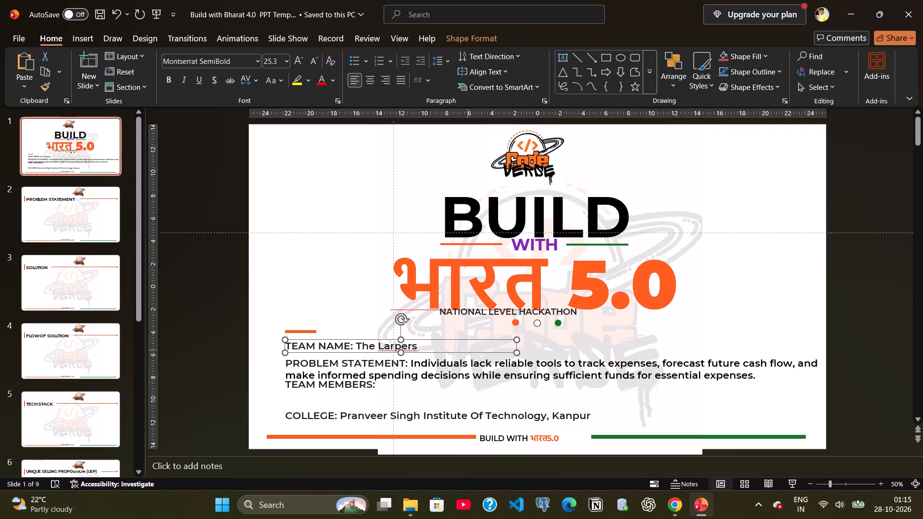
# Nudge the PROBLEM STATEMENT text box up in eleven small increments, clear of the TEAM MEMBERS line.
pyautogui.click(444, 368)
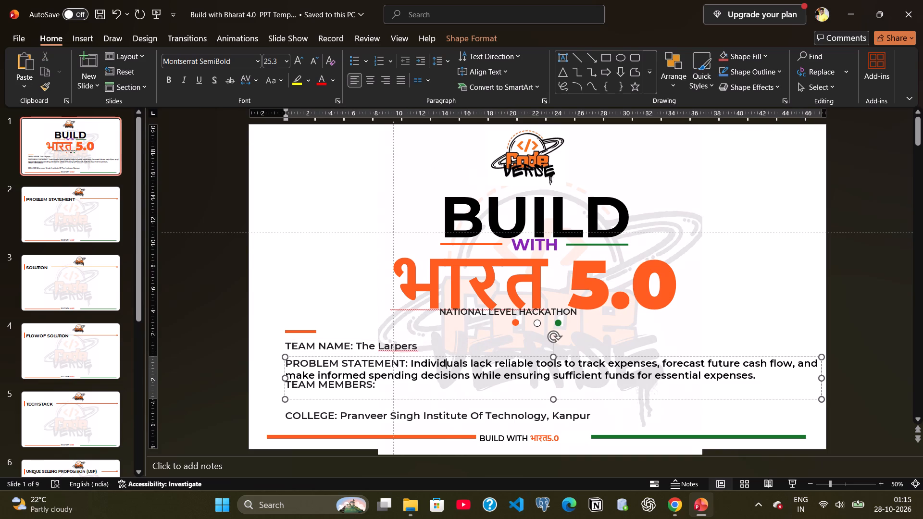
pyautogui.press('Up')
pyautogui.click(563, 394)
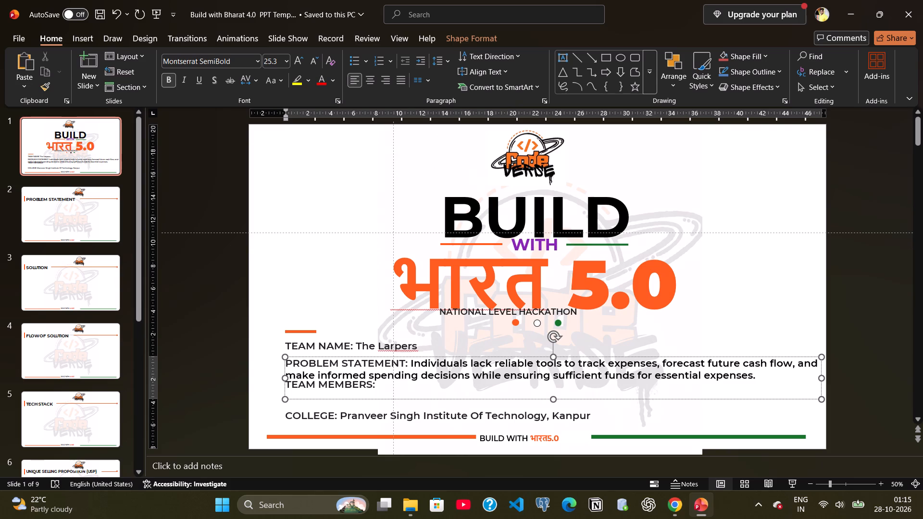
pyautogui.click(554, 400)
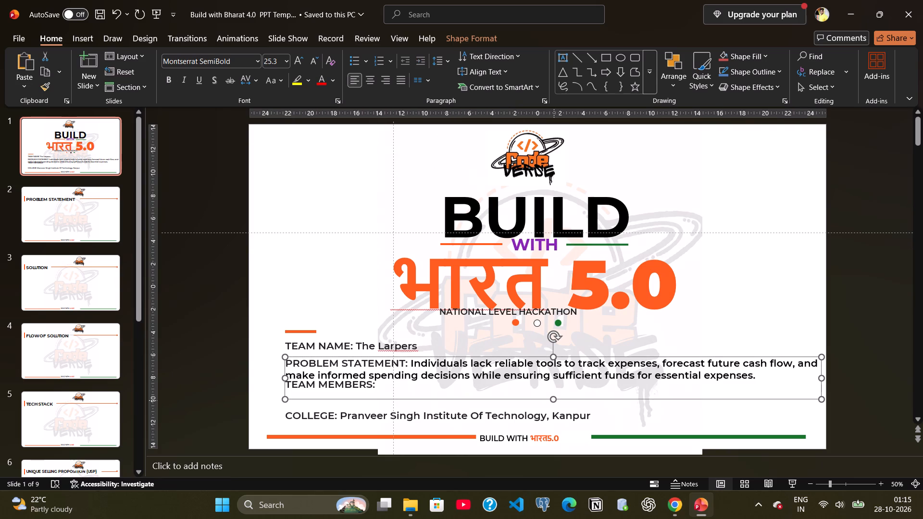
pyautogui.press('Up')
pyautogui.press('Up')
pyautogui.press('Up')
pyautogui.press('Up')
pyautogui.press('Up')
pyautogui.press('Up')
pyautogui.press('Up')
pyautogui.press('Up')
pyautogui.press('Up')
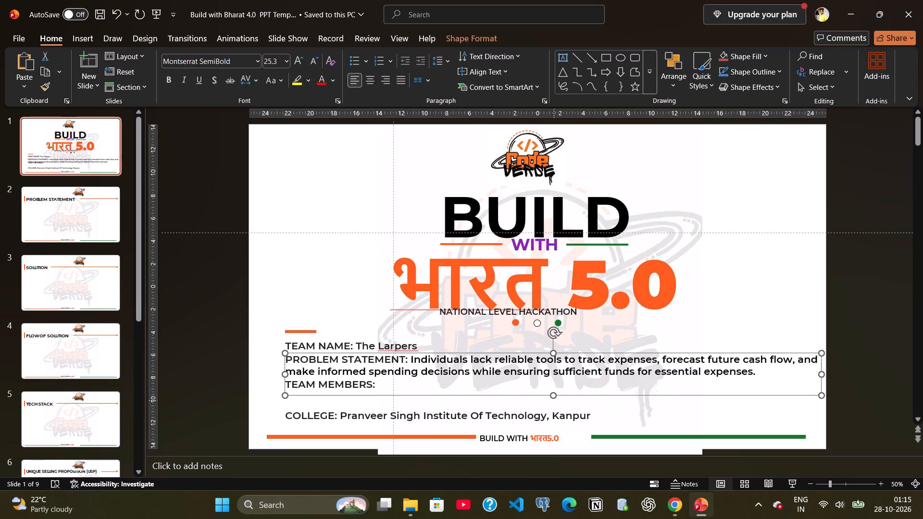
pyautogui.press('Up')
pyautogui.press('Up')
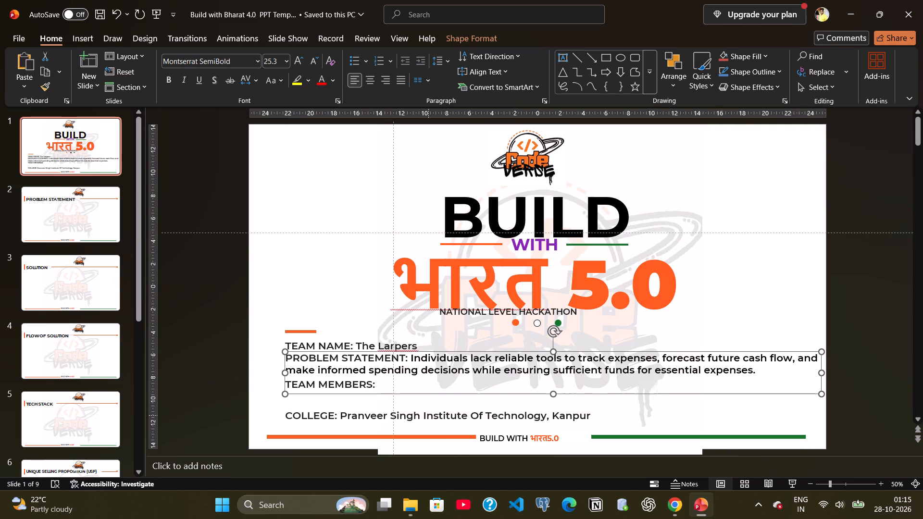
# Nudge the TEAM MEMBERS text box down in small increments until it sits a line above the COLLEGE entry.
pyautogui.click(389, 388)
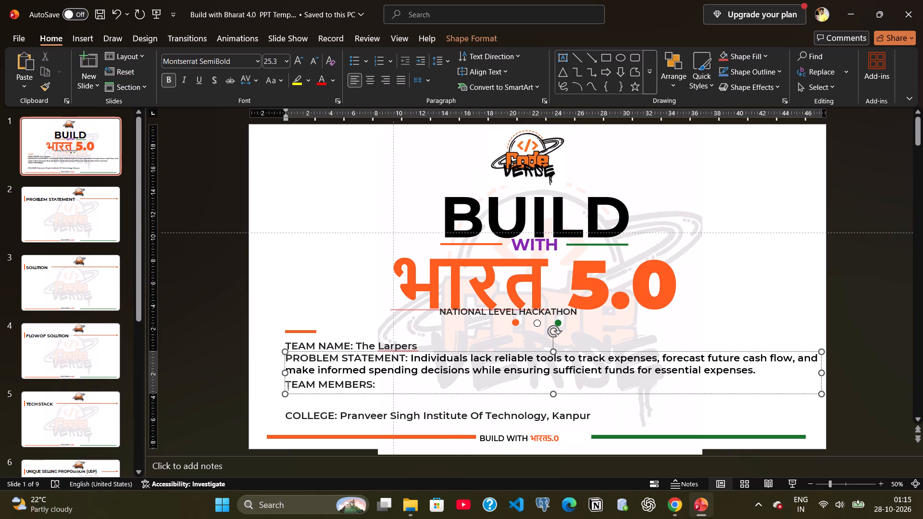
pyautogui.click(353, 384)
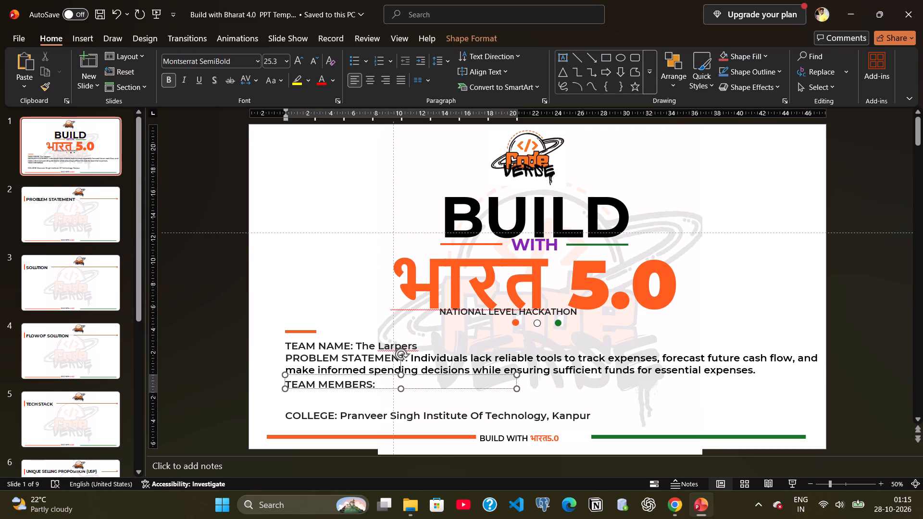
pyautogui.press('Down')
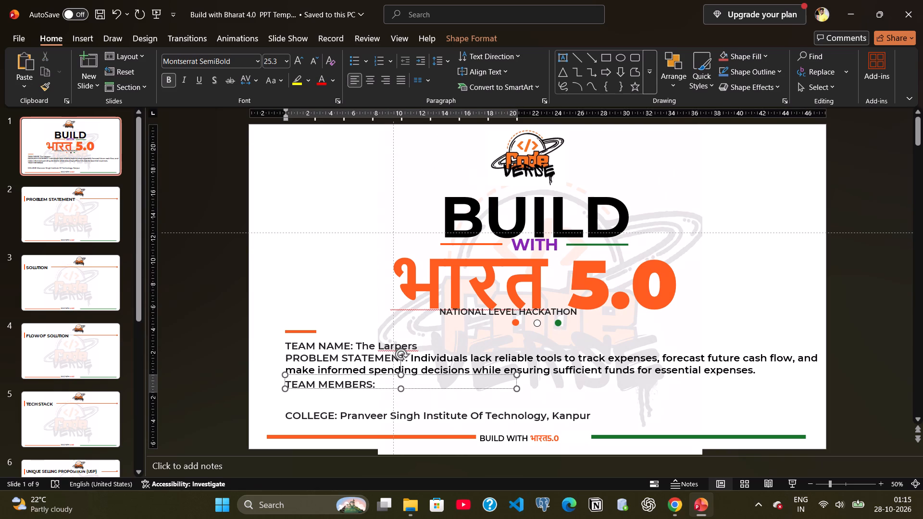
pyautogui.click(402, 392)
pyautogui.press('Down')
pyautogui.press('Down')
pyautogui.press('Down')
pyautogui.press('Down')
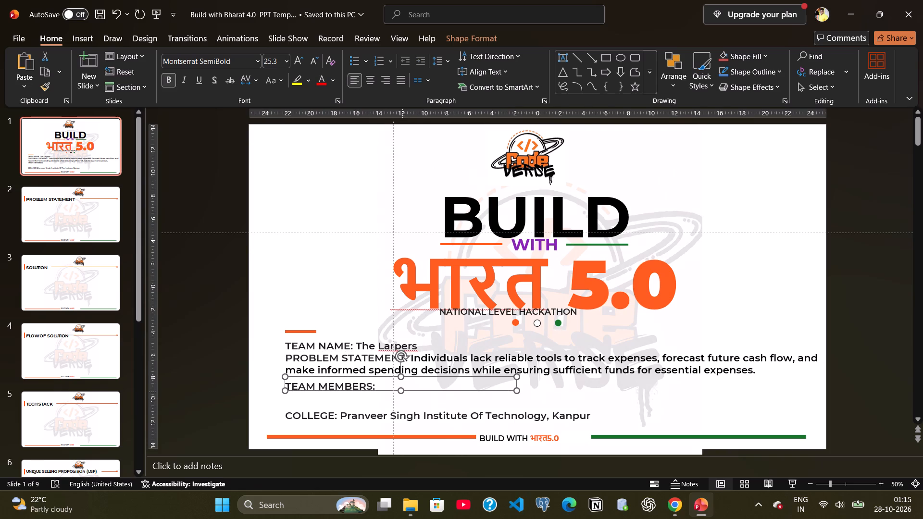
pyautogui.press('Down')
pyautogui.press('Down')
pyautogui.press('Down')
pyautogui.press('Down')
pyautogui.press('Down')
pyautogui.press('Down')
pyautogui.press('Down')
pyautogui.press('Down')
pyautogui.press('Down')
pyautogui.press('Down')
pyautogui.press('Down')
pyautogui.press('Down')
pyautogui.press('Down')
pyautogui.press('Down')
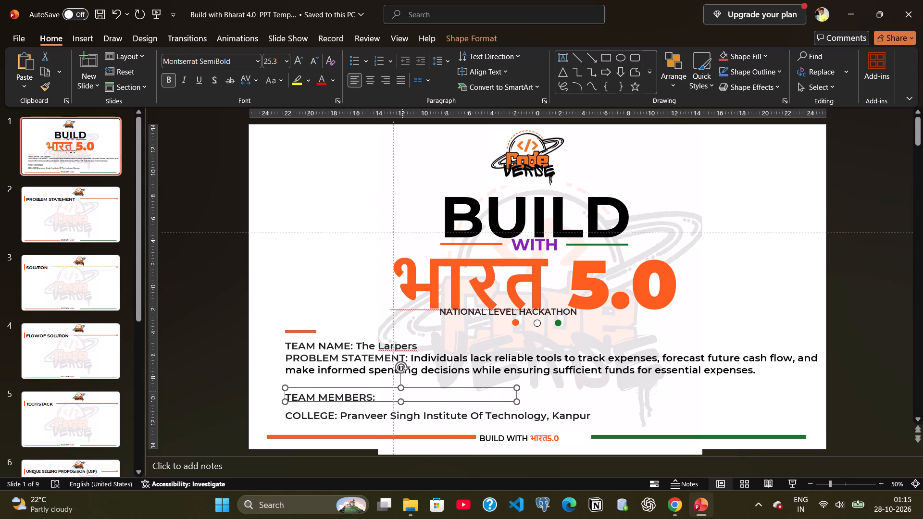
pyautogui.press('Down')
pyautogui.press('Down')
pyautogui.press('Down')
# Nudge the PROBLEM STATEMENT text box down so its two lines sit between TEAM NAME and TEAM MEMBERS without overlapping, and deselect it.
pyautogui.click(457, 362)
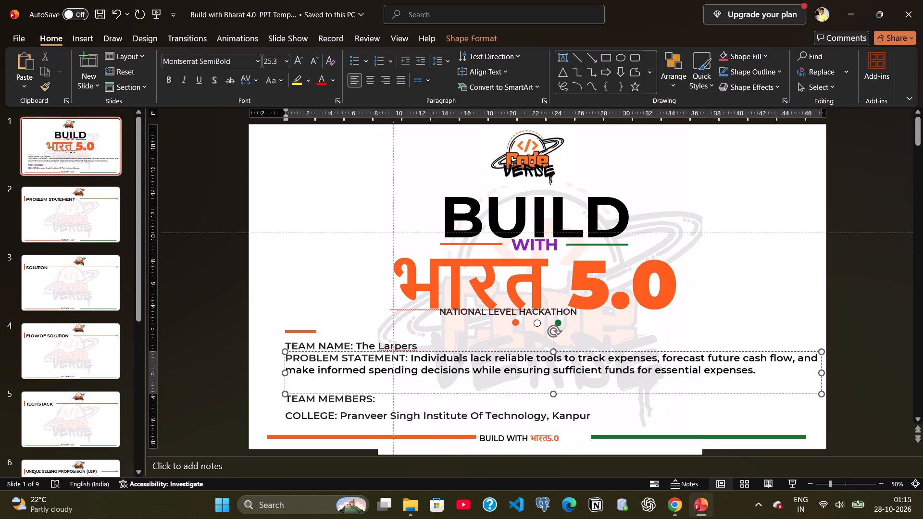
pyautogui.click(551, 392)
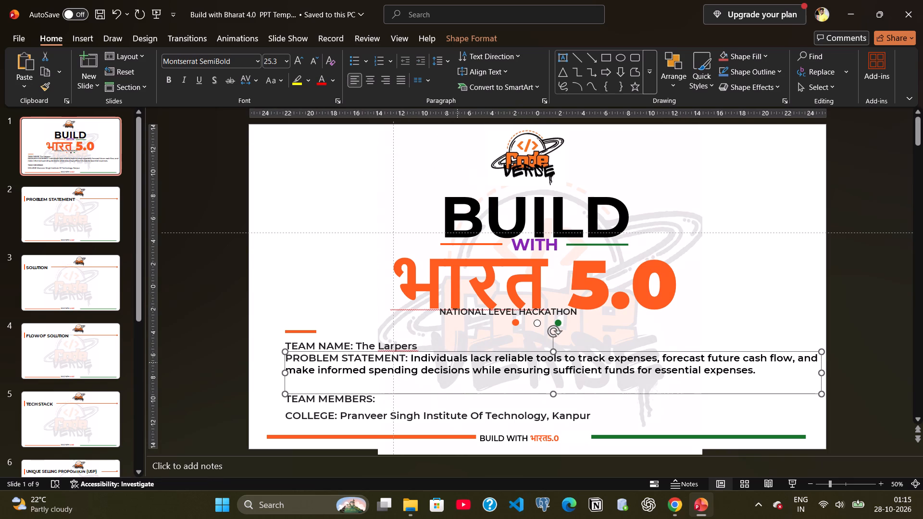
pyautogui.press('Down')
pyautogui.press('Down')
pyautogui.press('Down')
pyautogui.press('Down')
pyautogui.press('Down')
pyautogui.press('Down')
pyautogui.press('Down')
pyautogui.press('Down')
pyautogui.press('Down')
pyautogui.press('Down')
pyautogui.press('Down')
pyautogui.press('Down')
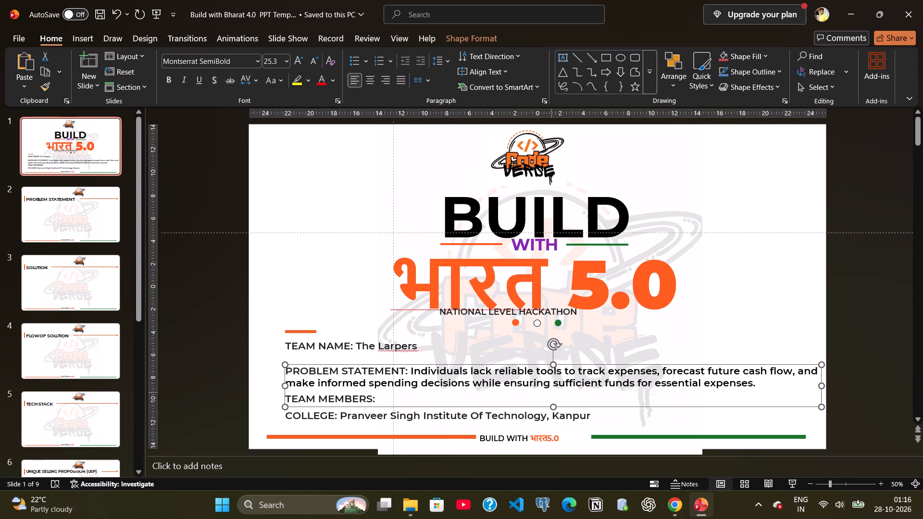
pyautogui.press('Up')
pyautogui.press('Up')
pyautogui.press('Up')
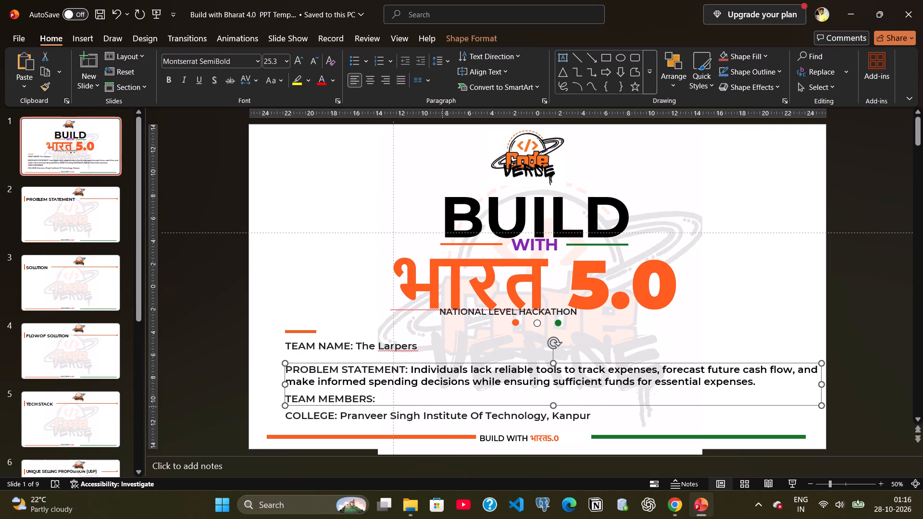
pyautogui.click(442, 407)
pyautogui.click(358, 309)
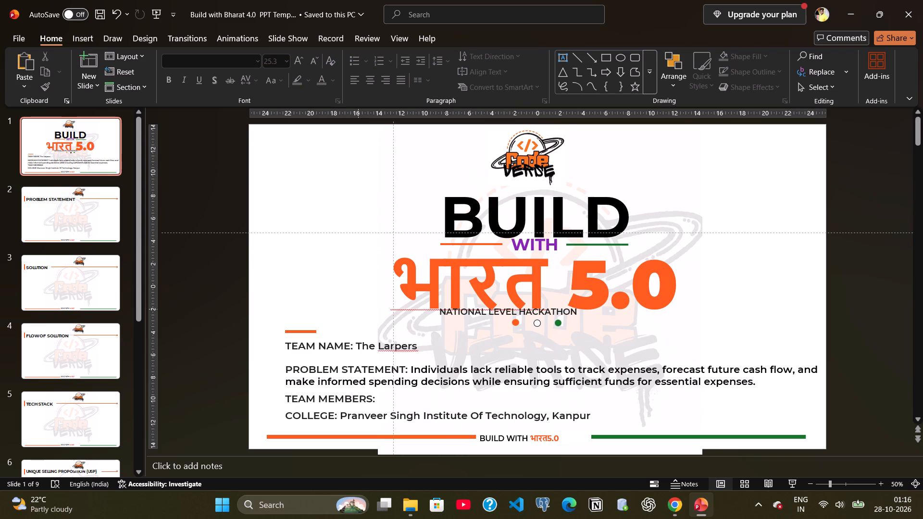
pyautogui.click(668, 508)
pyautogui.click(503, 462)
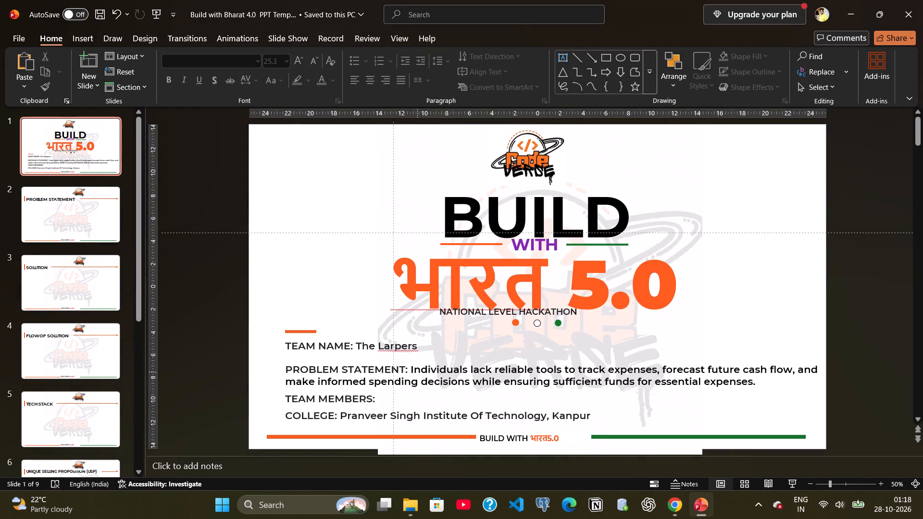
pyautogui.moveTo(412, 370); pyautogui.dragTo(429, 399)
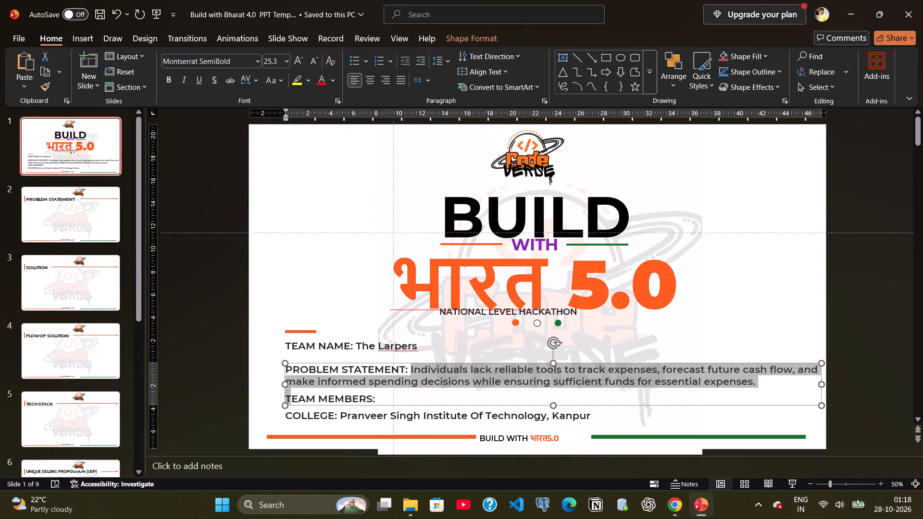
pyautogui.moveTo(429, 399); pyautogui.dragTo(644, 379)
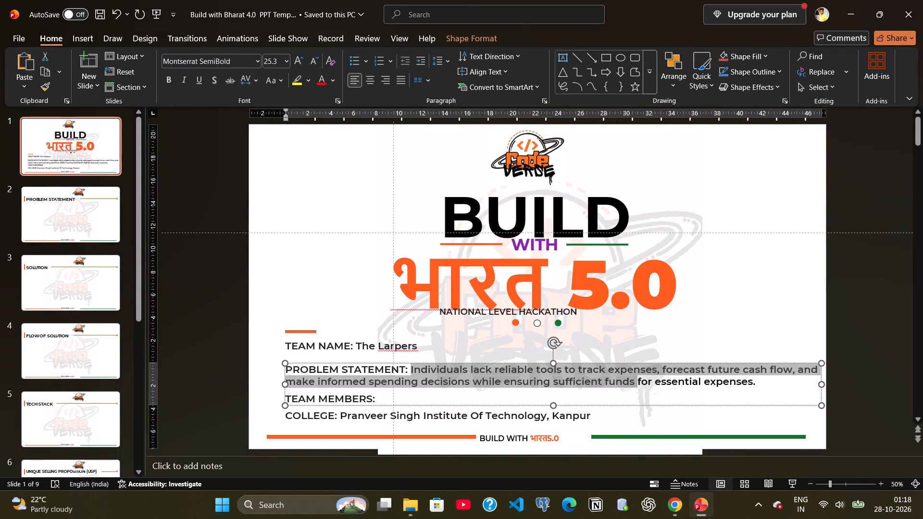
pyautogui.moveTo(644, 379); pyautogui.dragTo(776, 375)
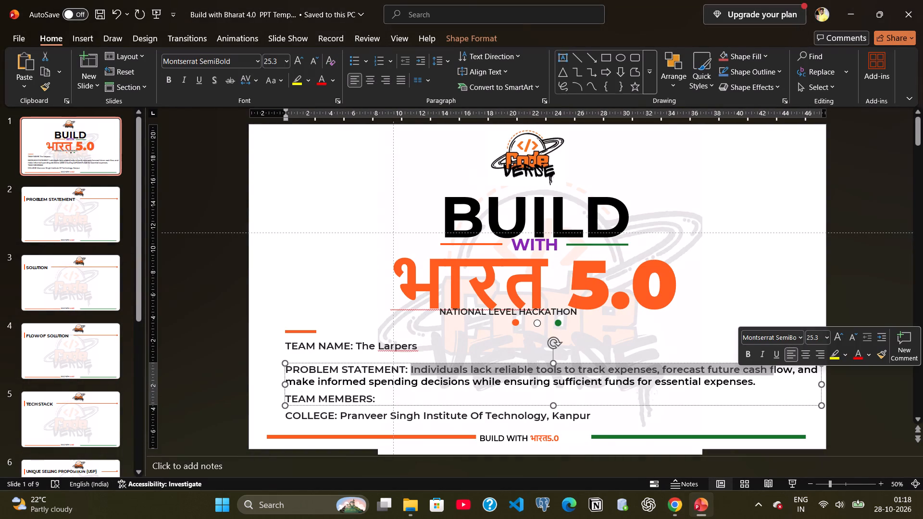
pyautogui.click(769, 377)
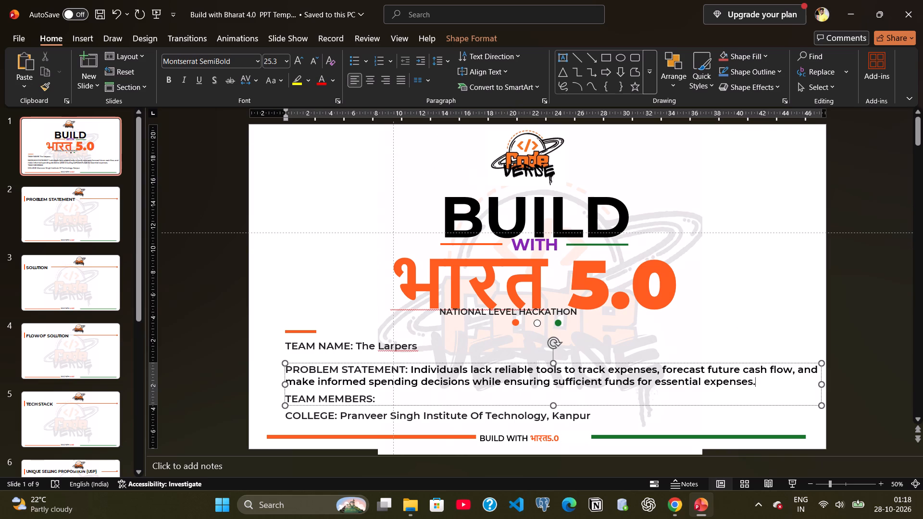
pyautogui.moveTo(410, 370); pyautogui.dragTo(641, 380)
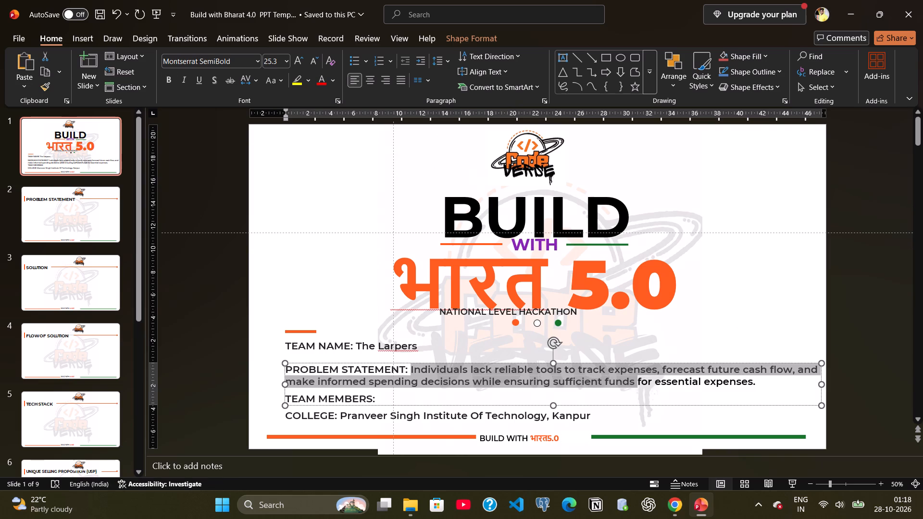
pyautogui.moveTo(641, 380); pyautogui.dragTo(763, 379)
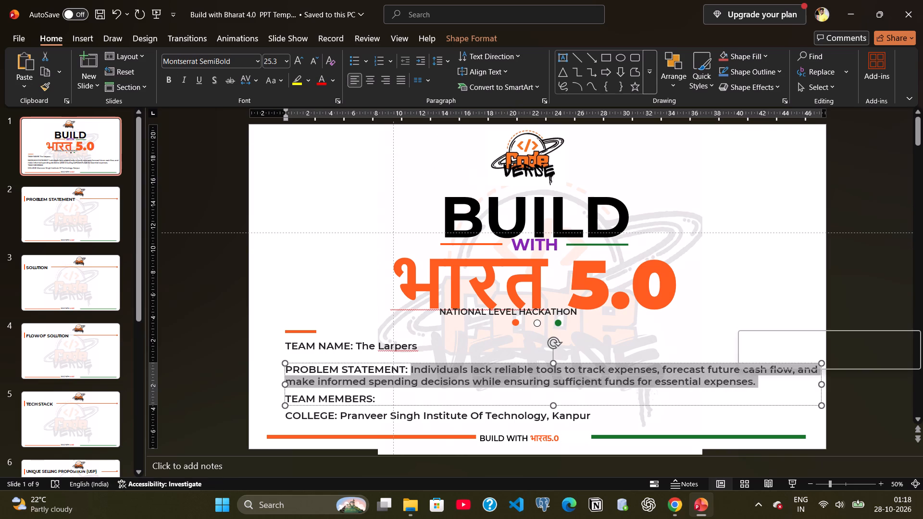
pyautogui.hotkey('ctrl', 'v')
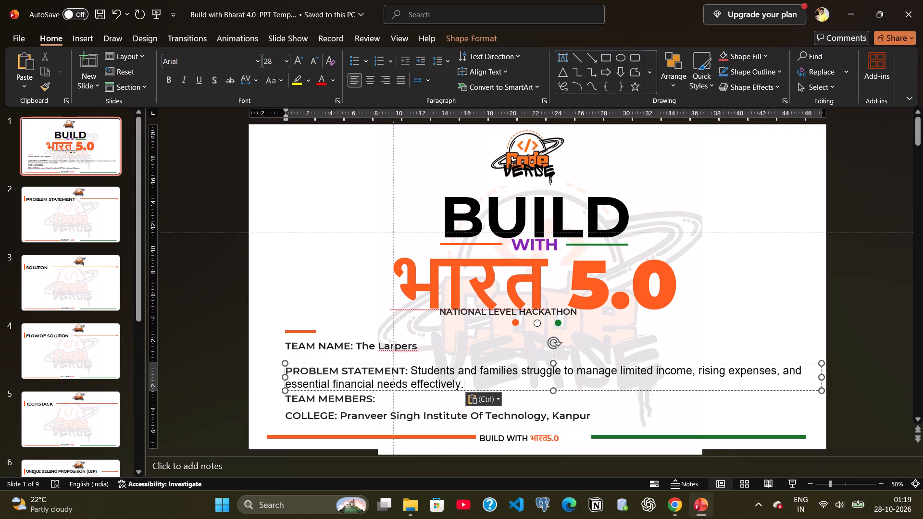
# Change the font of the pasted problem statement sentence to Montserrat SemiBold and deselect the text.
pyautogui.moveTo(409, 369); pyautogui.dragTo(478, 386)
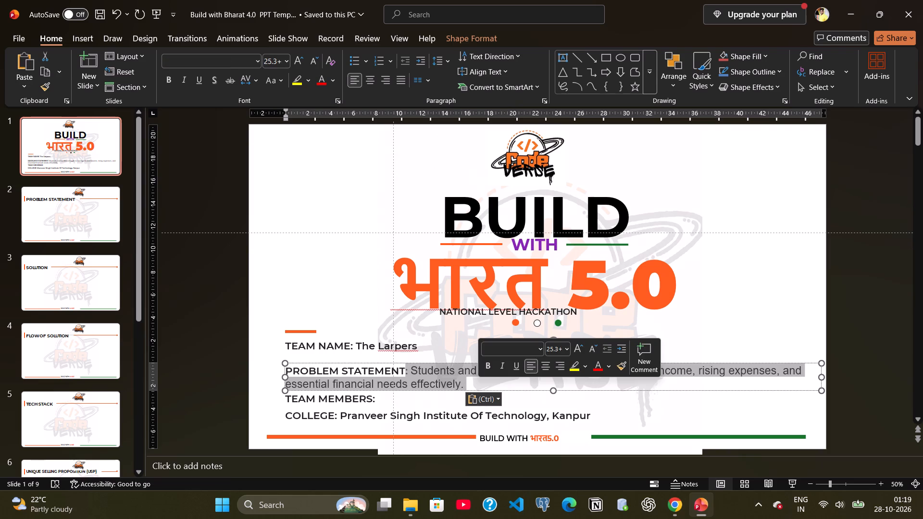
pyautogui.click(540, 349)
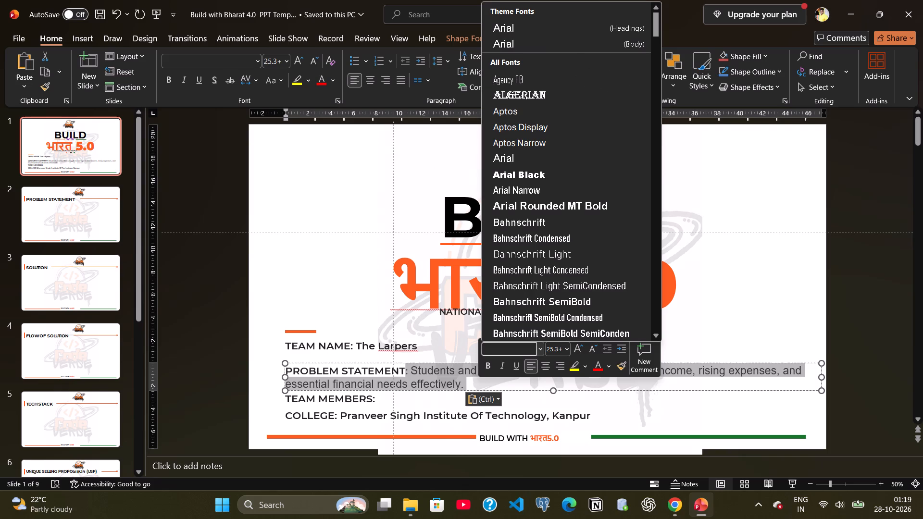
pyautogui.click(540, 349)
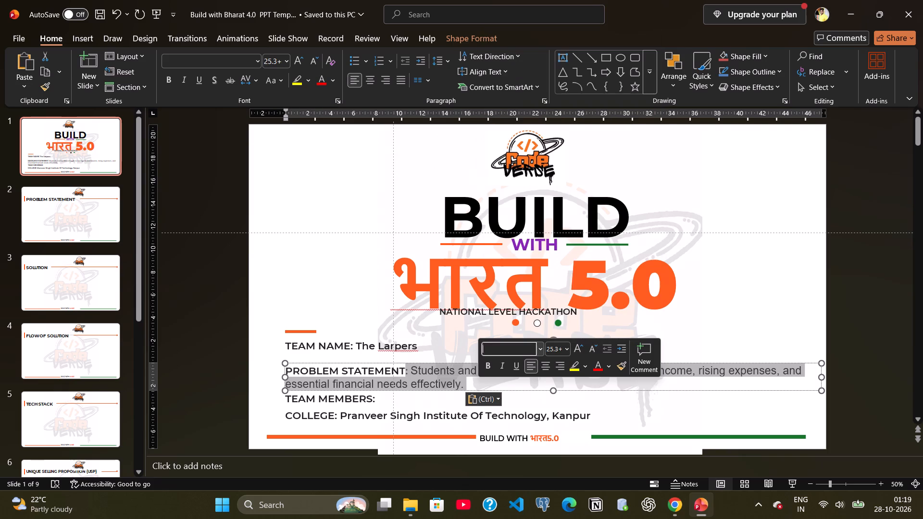
pyautogui.click(259, 62)
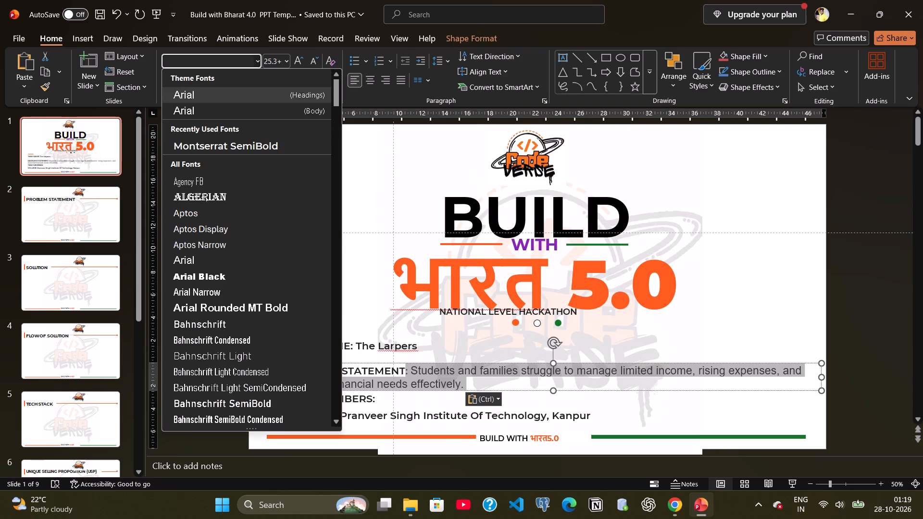
pyautogui.click(273, 141)
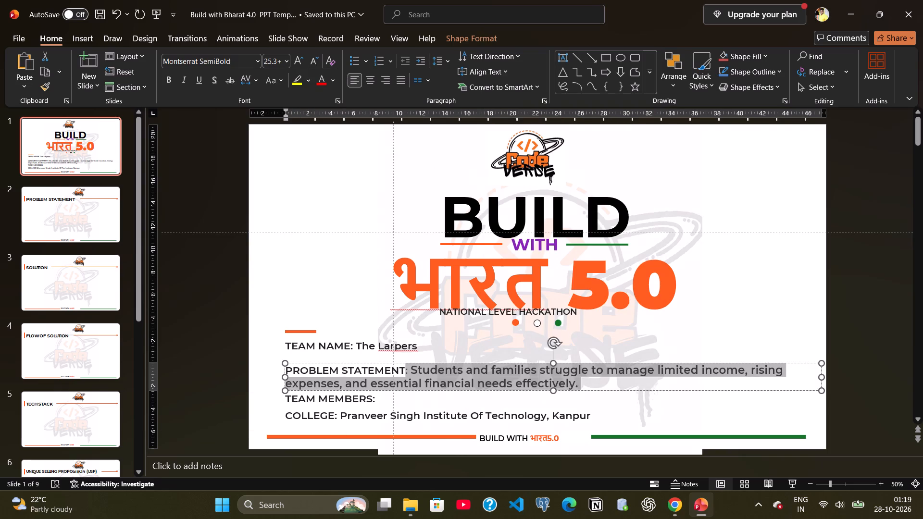
pyautogui.click(333, 253)
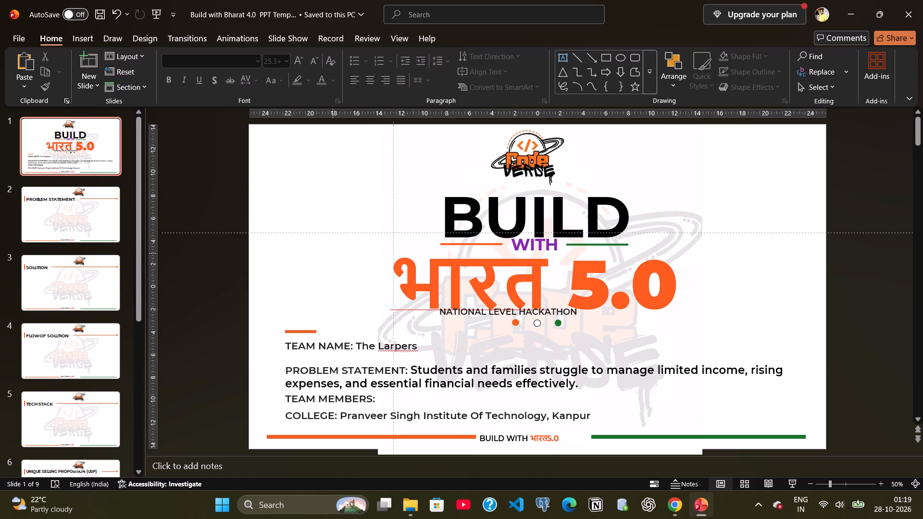
# Set the font size of the problem statement sentence, from "Students" to "effectively", to 25.3.
pyautogui.moveTo(411, 368); pyautogui.dragTo(580, 388)
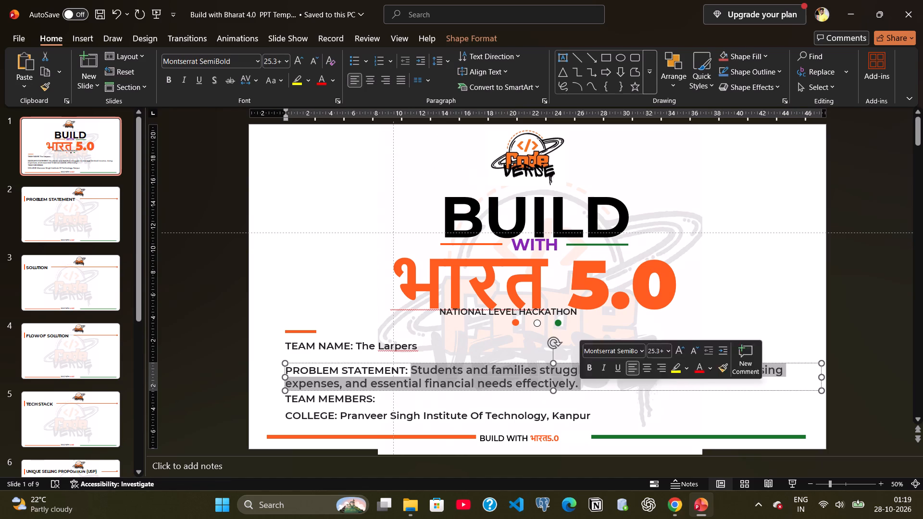
pyautogui.moveTo(311, 370); pyautogui.dragTo(338, 371)
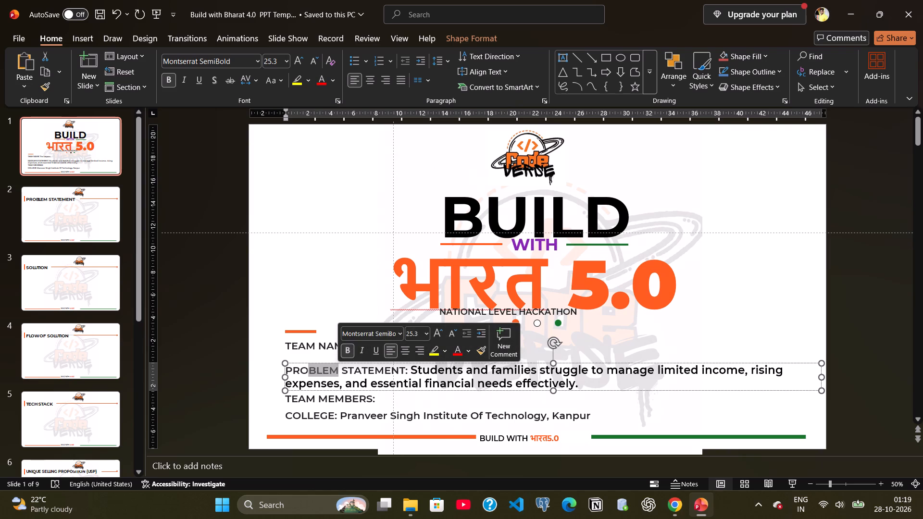
pyautogui.moveTo(410, 371); pyautogui.dragTo(432, 381)
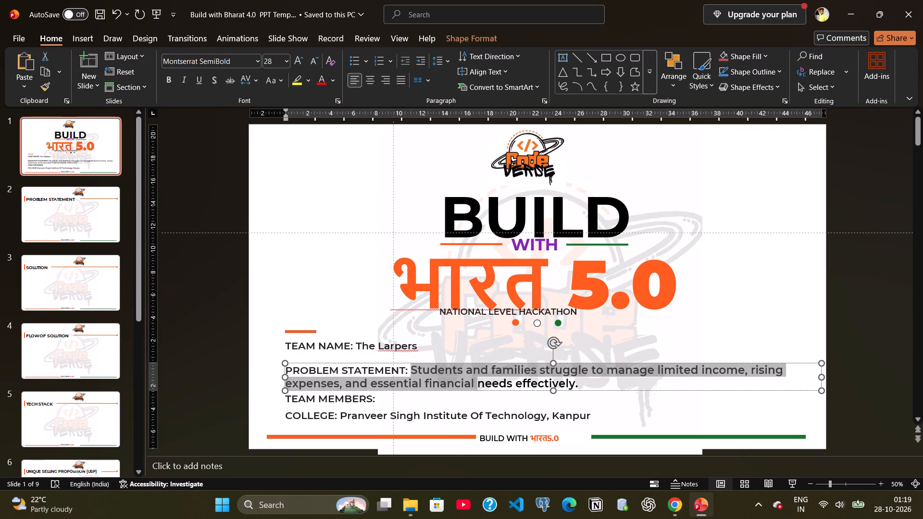
pyautogui.click(442, 374)
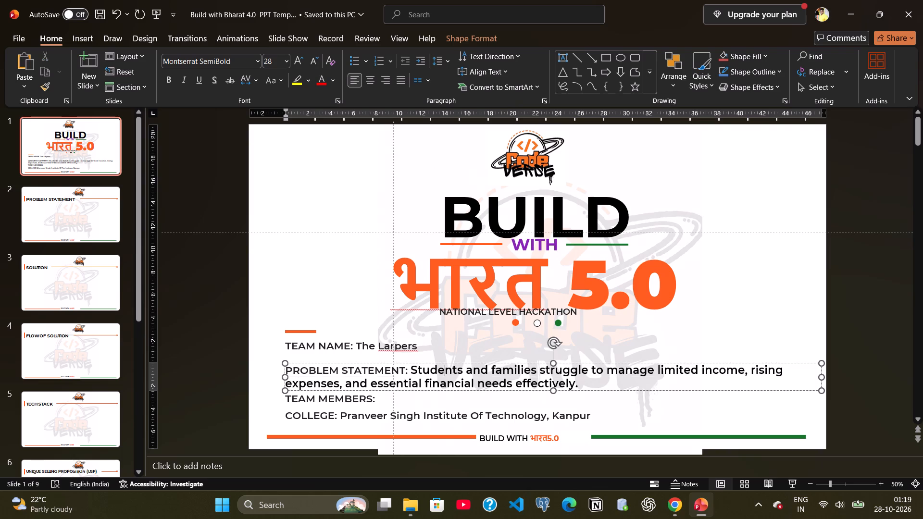
pyautogui.moveTo(412, 368); pyautogui.dragTo(554, 383)
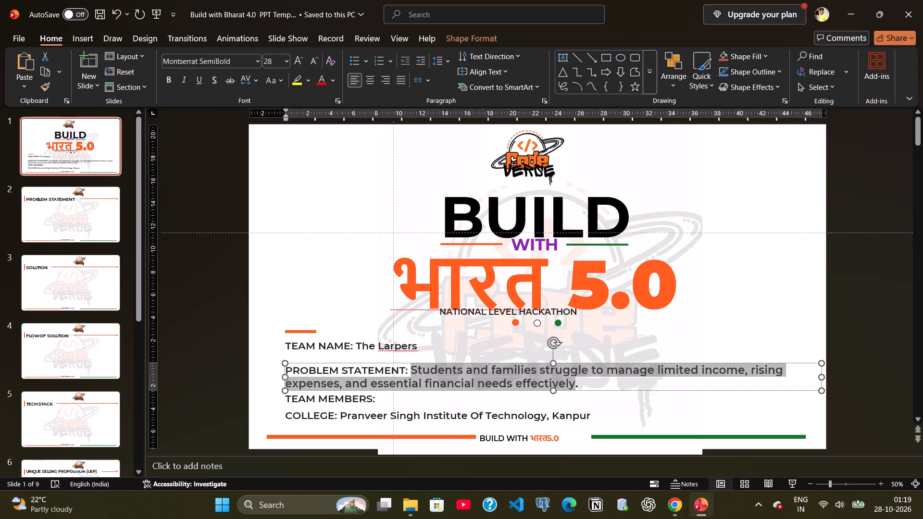
pyautogui.click(273, 58)
pyautogui.press('BackSpace')
pyautogui.write('25')
pyautogui.press('.')
pyautogui.press('3')
pyautogui.press('Return')
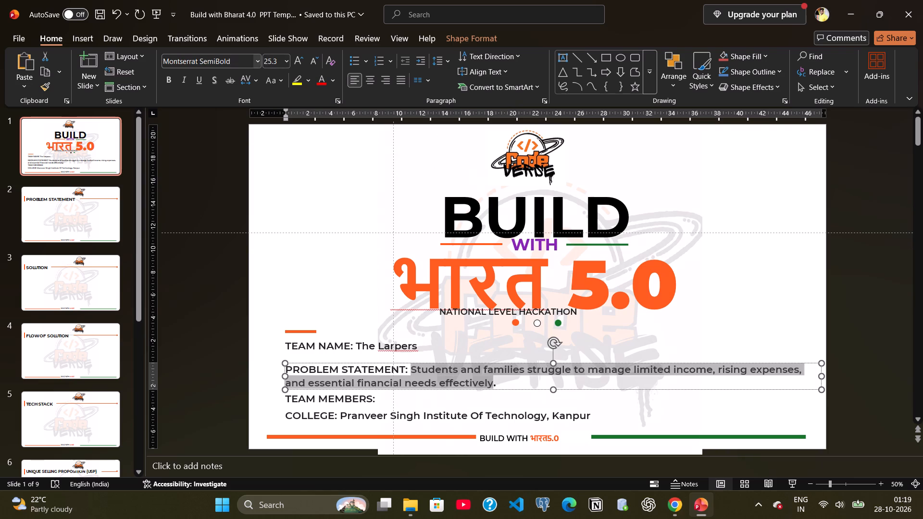
pyautogui.click(497, 382)
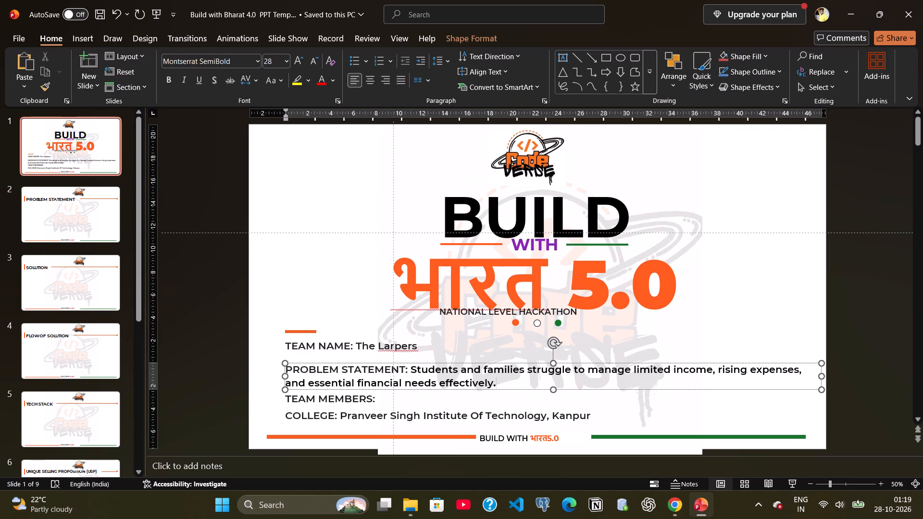
pyautogui.click(610, 332)
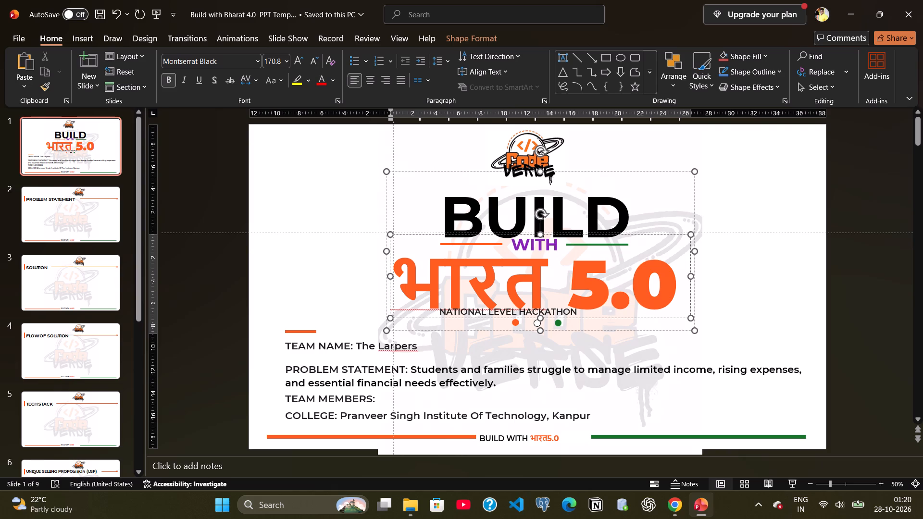
# Apply font size 25.3 to the whole problem statement sentence, including its closing full stop.
pyautogui.moveTo(411, 368); pyautogui.dragTo(478, 377)
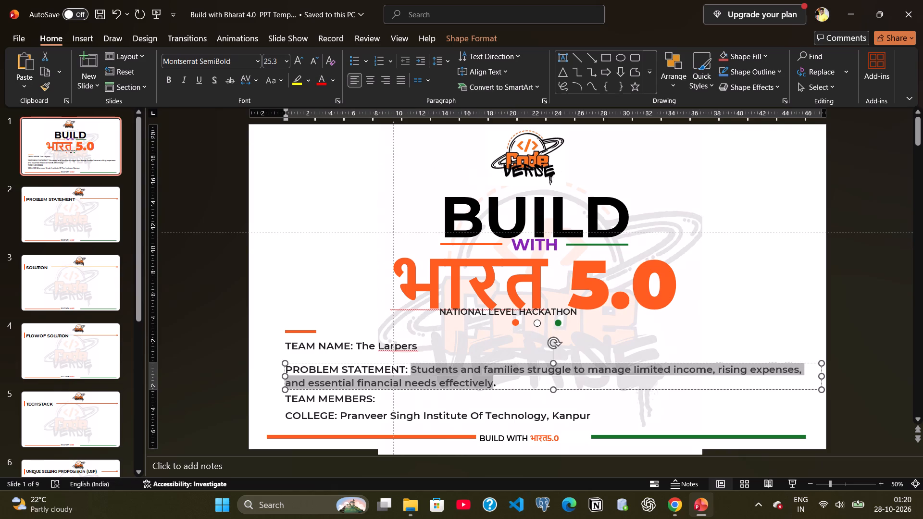
pyautogui.moveTo(478, 377); pyautogui.dragTo(508, 381)
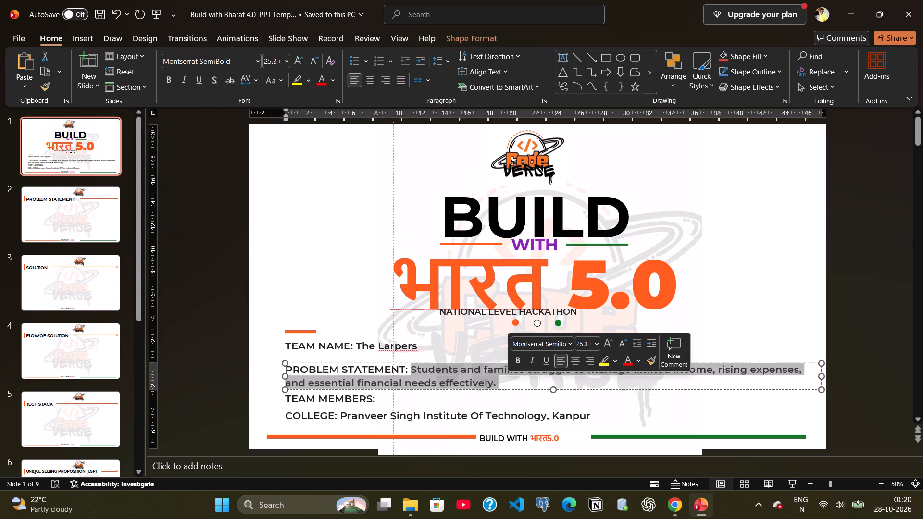
pyautogui.click(278, 60)
pyautogui.click(281, 61)
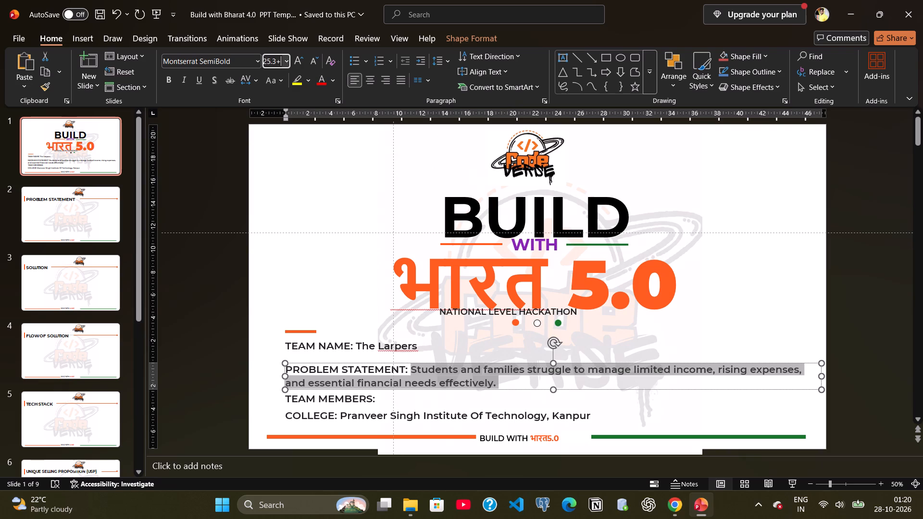
pyautogui.press('BackSpace')
pyautogui.press('Return')
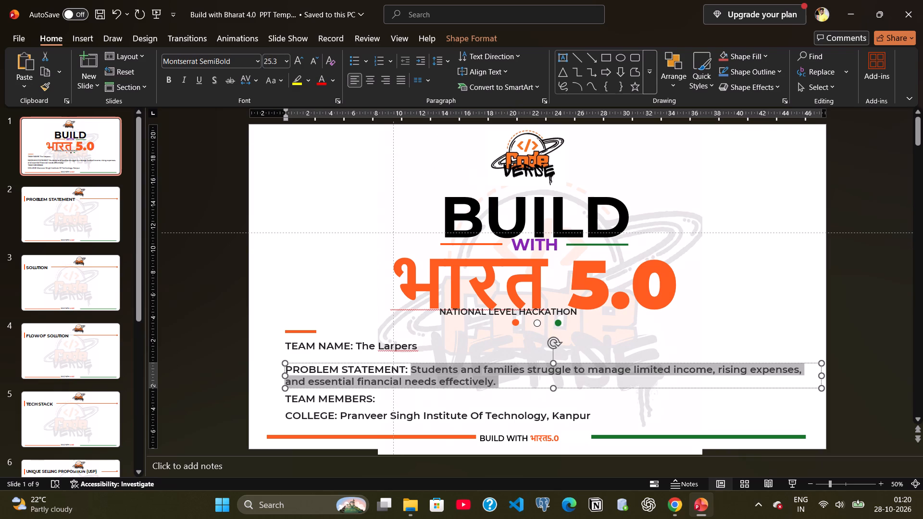
# Set the problem statement sentence's font colour to the near-black theme shade directly above Black, Text 1, Lighter 5%, and deselect the text.
pyautogui.click(332, 79)
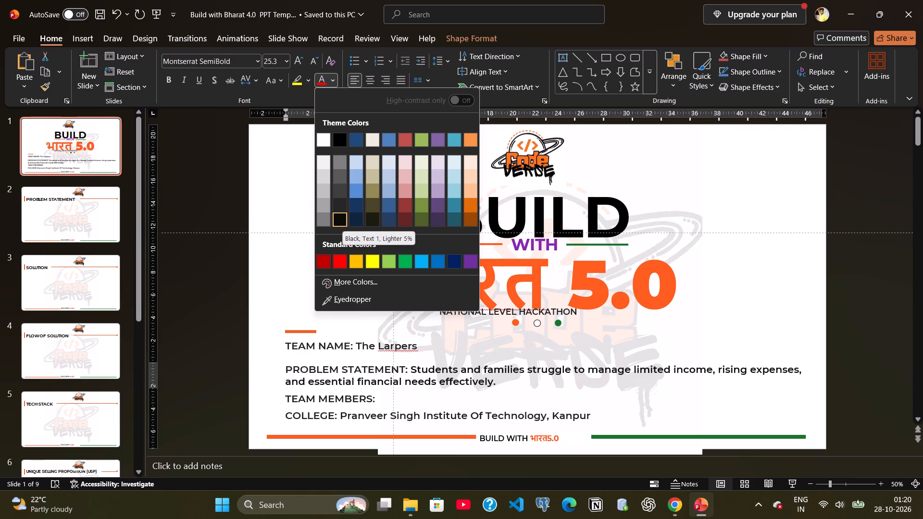
pyautogui.click(339, 207)
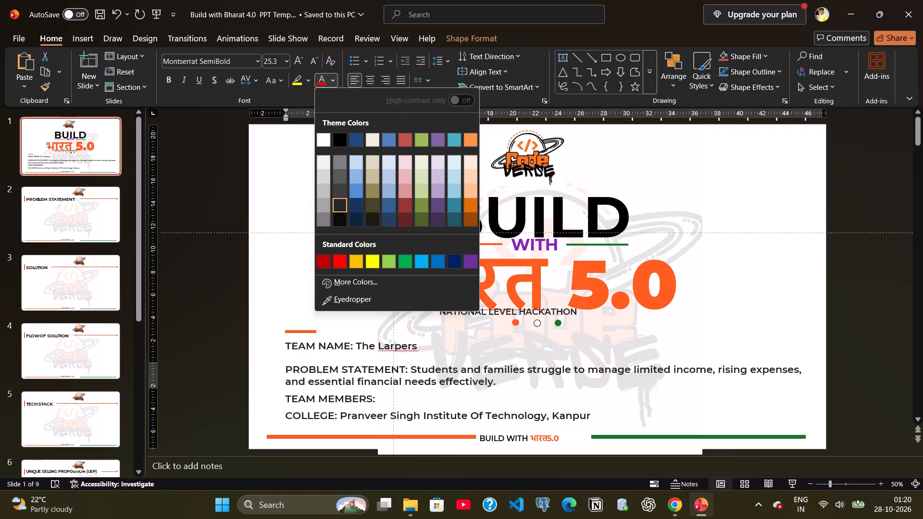
pyautogui.click(689, 382)
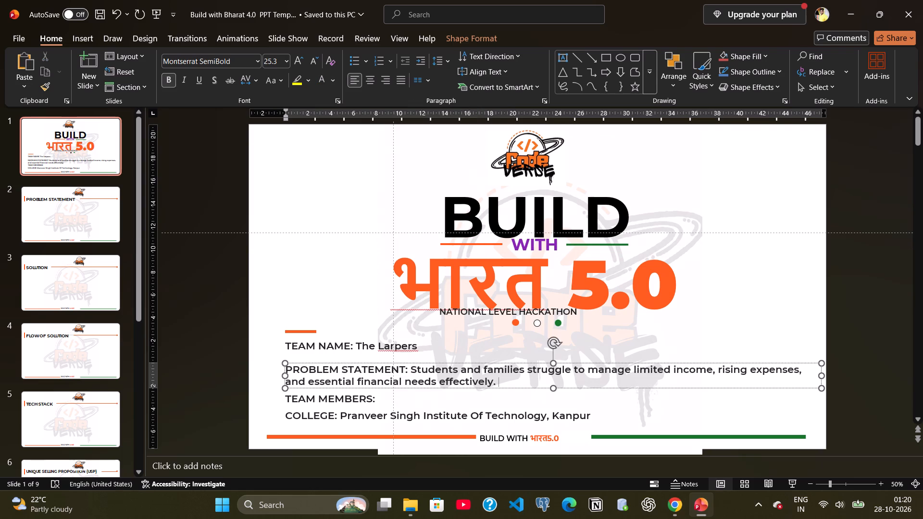
# Nudge the PROBLEM STATEMENT text box slightly upward, closer to the TEAM NAME line.
pyautogui.click(412, 408)
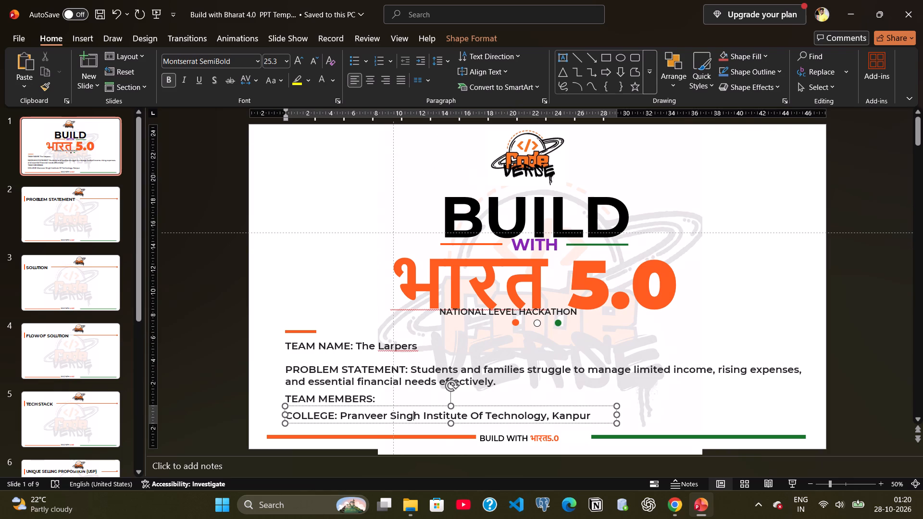
pyautogui.click(525, 373)
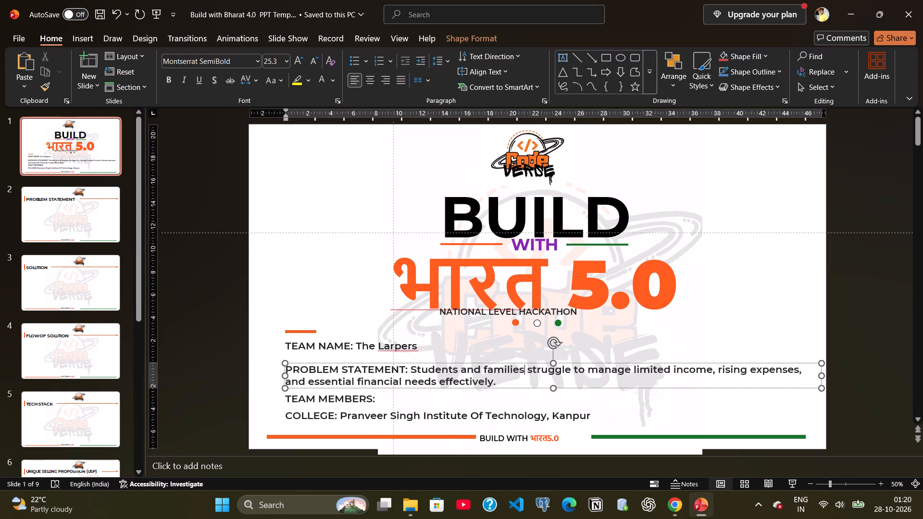
pyautogui.click(553, 391)
pyautogui.press('Up')
pyautogui.press('Up')
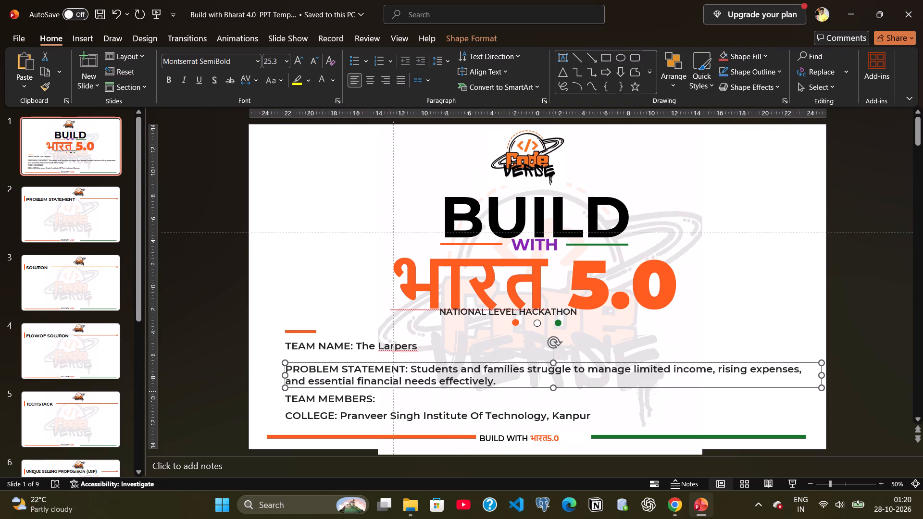
pyautogui.press('Up')
pyautogui.press('Up')
pyautogui.press('Up')
pyautogui.press('Up')
pyautogui.press('Up')
pyautogui.press('Up')
pyautogui.press('Up')
pyautogui.press('Up')
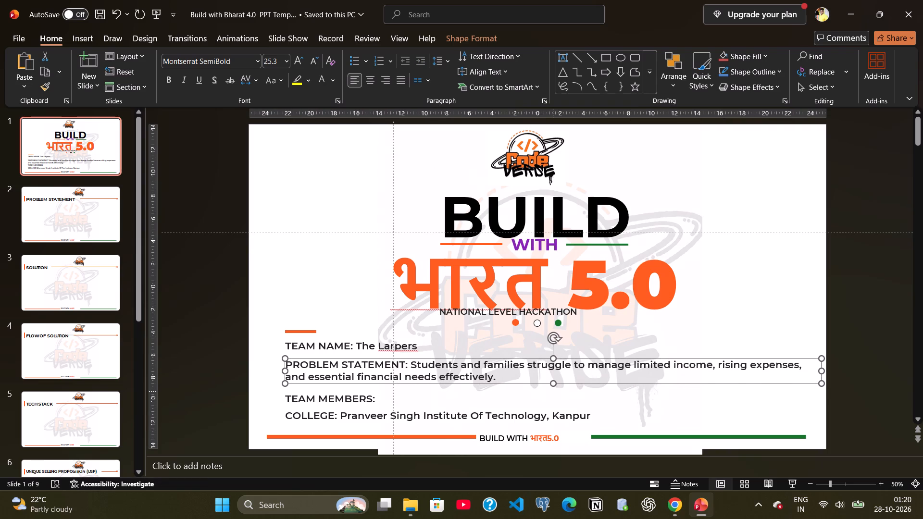
pyautogui.press('Up')
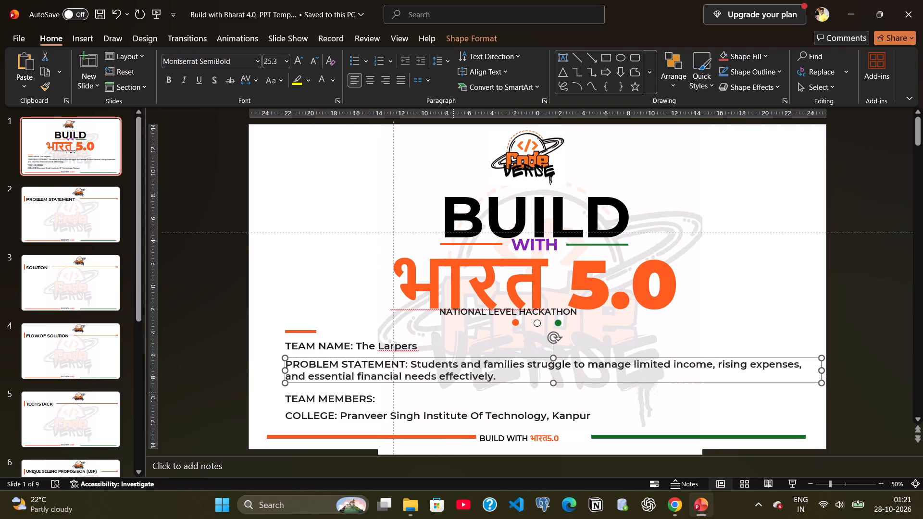
# Nudge the TEAM MEMBERS text box slightly upward, closer to the problem statement text.
pyautogui.click(453, 393)
pyautogui.press('Up')
pyautogui.press('Up')
pyautogui.press('Up')
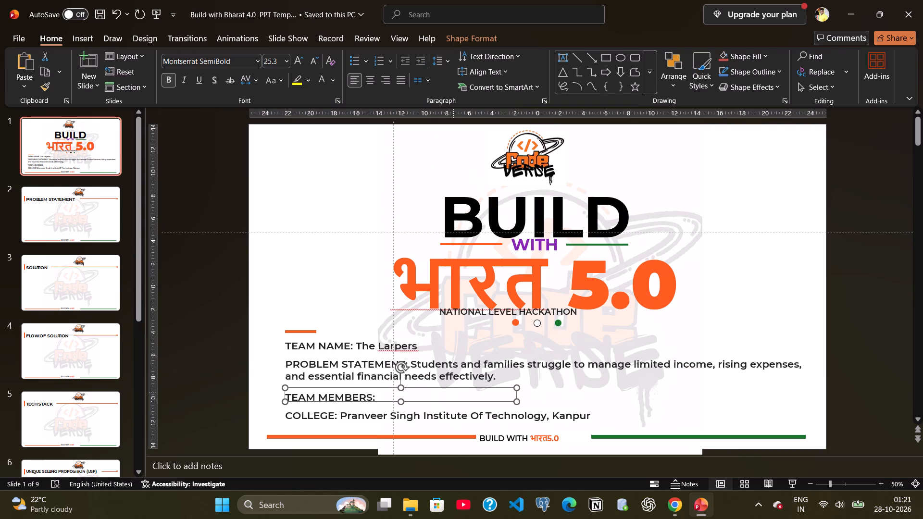
pyautogui.press('Up')
pyautogui.press('Up')
pyautogui.press('Up')
pyautogui.press('Up')
pyautogui.press('Up')
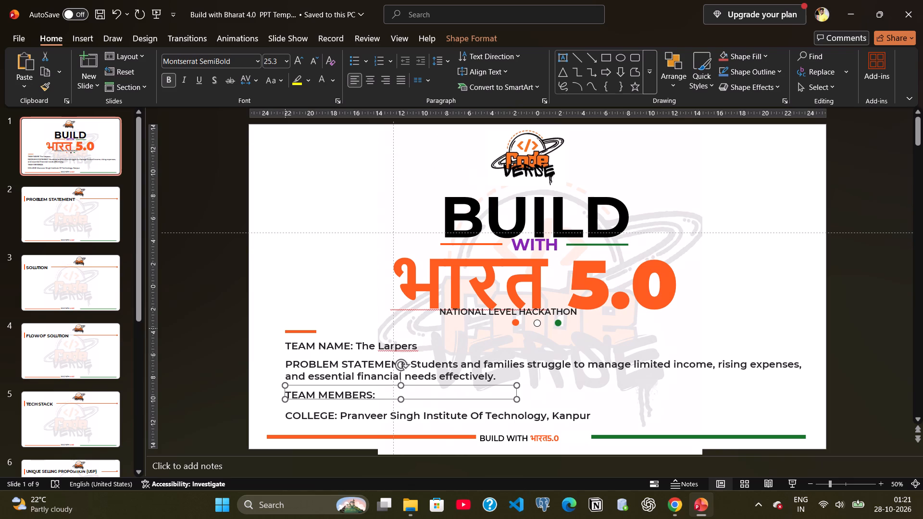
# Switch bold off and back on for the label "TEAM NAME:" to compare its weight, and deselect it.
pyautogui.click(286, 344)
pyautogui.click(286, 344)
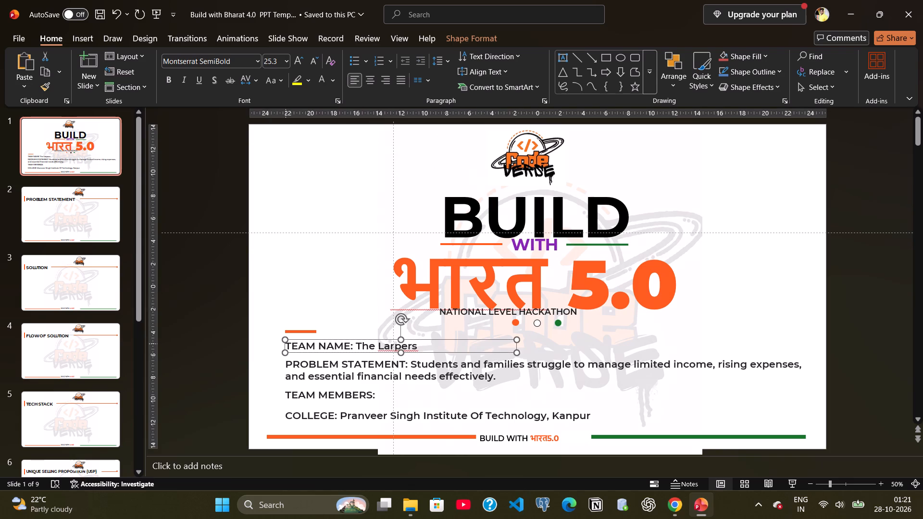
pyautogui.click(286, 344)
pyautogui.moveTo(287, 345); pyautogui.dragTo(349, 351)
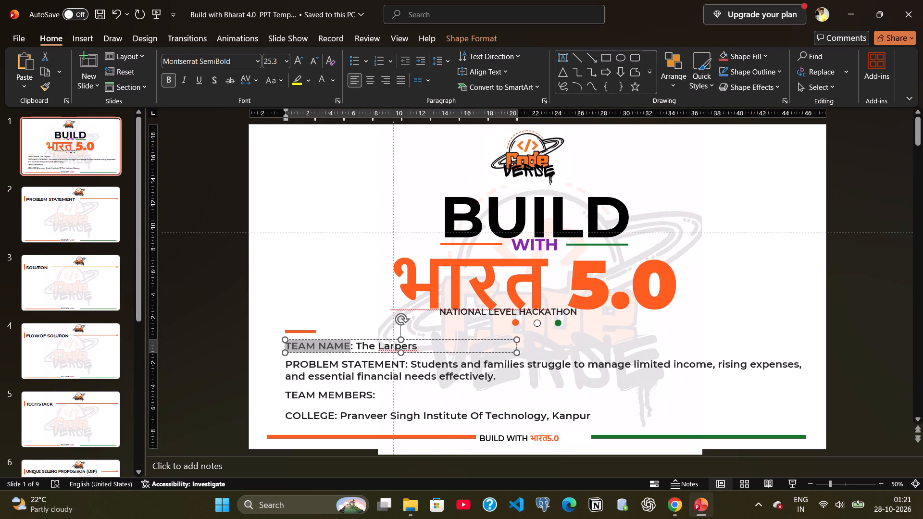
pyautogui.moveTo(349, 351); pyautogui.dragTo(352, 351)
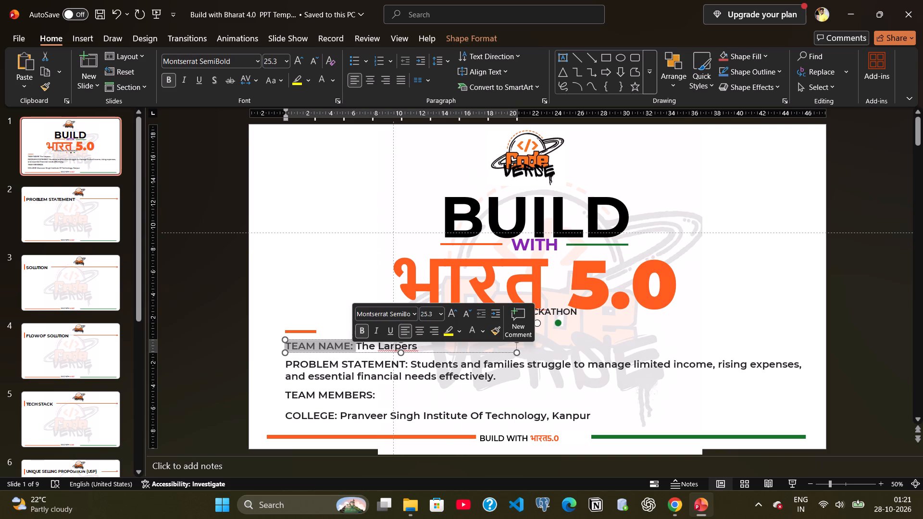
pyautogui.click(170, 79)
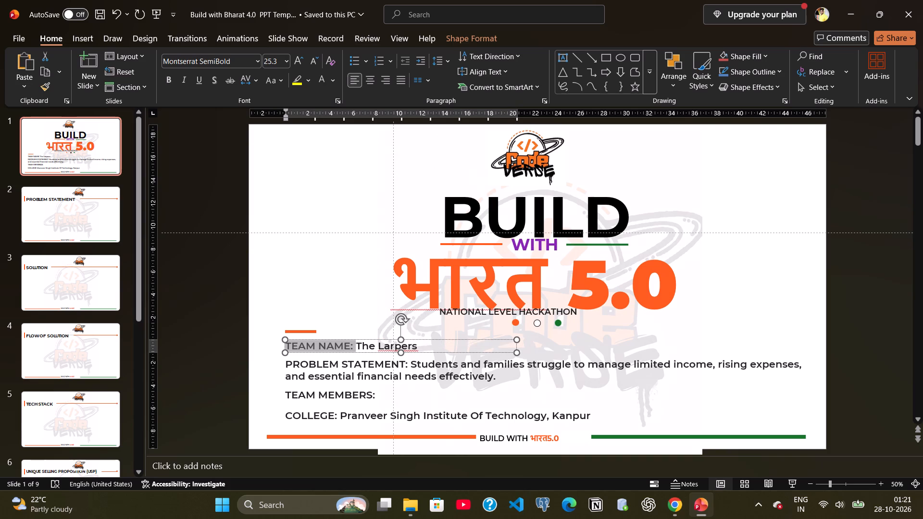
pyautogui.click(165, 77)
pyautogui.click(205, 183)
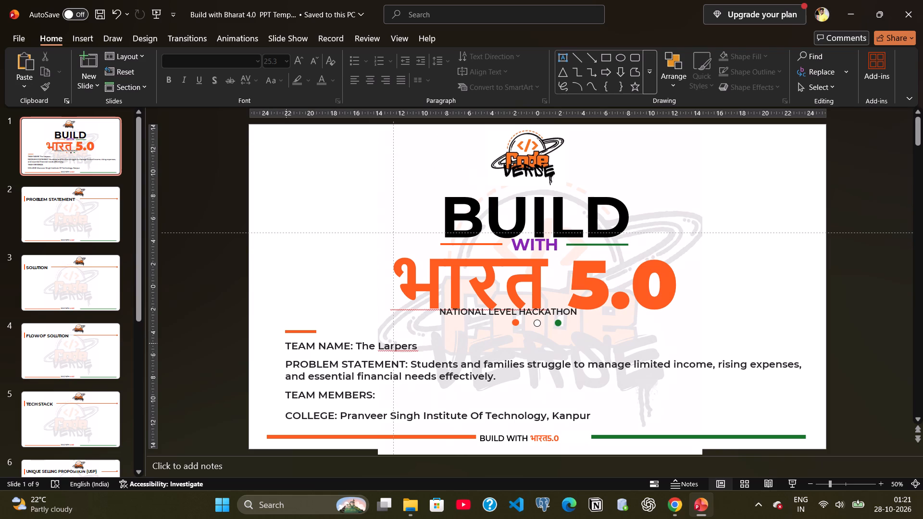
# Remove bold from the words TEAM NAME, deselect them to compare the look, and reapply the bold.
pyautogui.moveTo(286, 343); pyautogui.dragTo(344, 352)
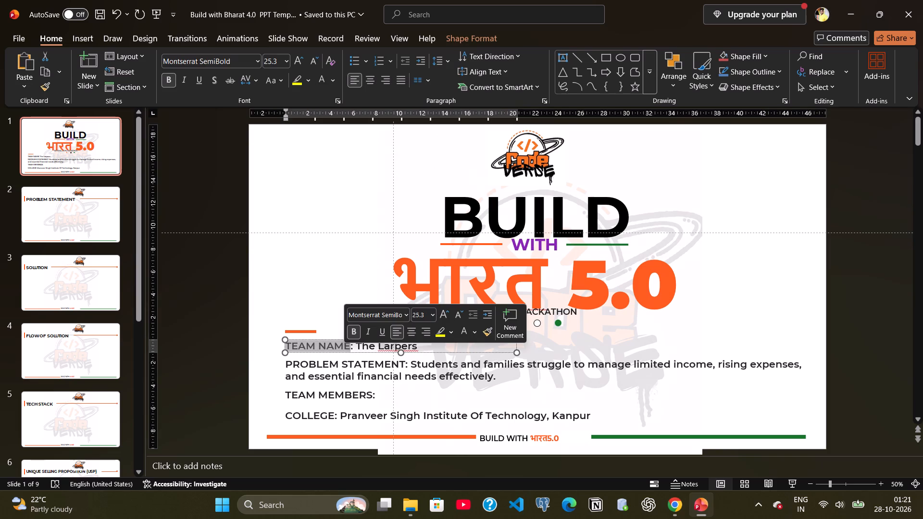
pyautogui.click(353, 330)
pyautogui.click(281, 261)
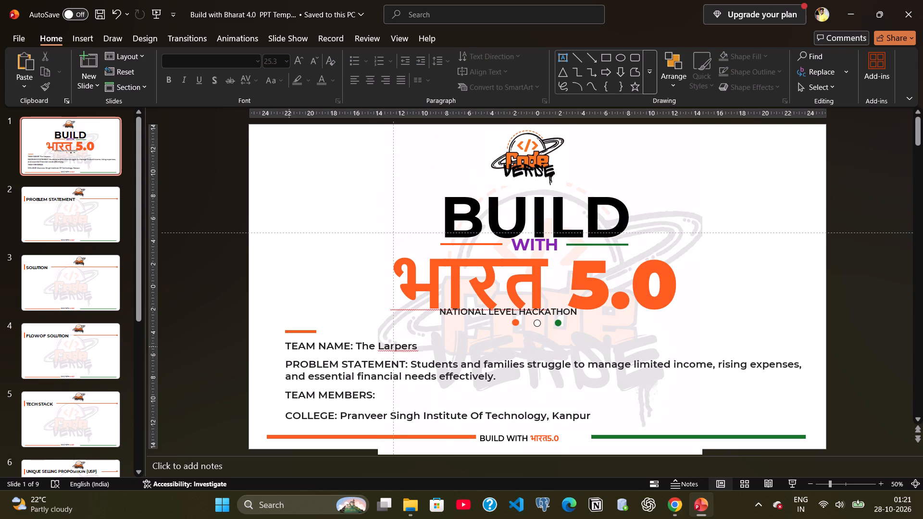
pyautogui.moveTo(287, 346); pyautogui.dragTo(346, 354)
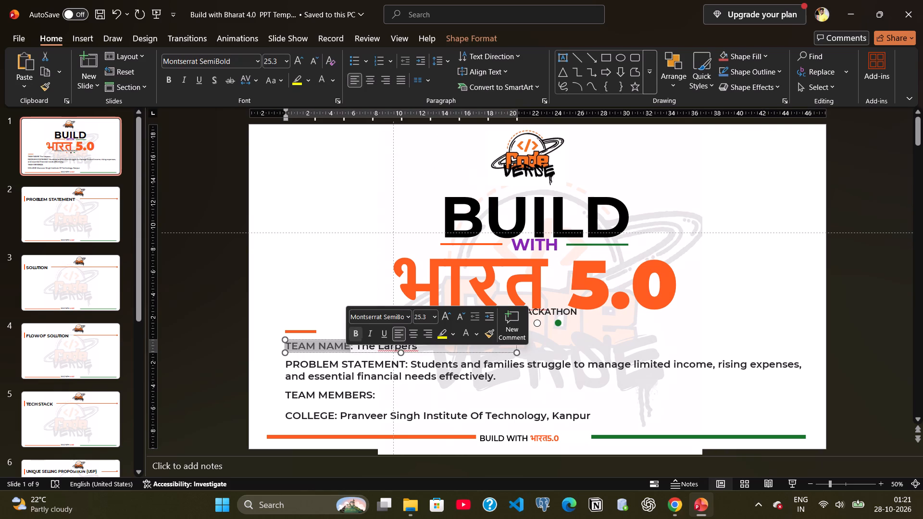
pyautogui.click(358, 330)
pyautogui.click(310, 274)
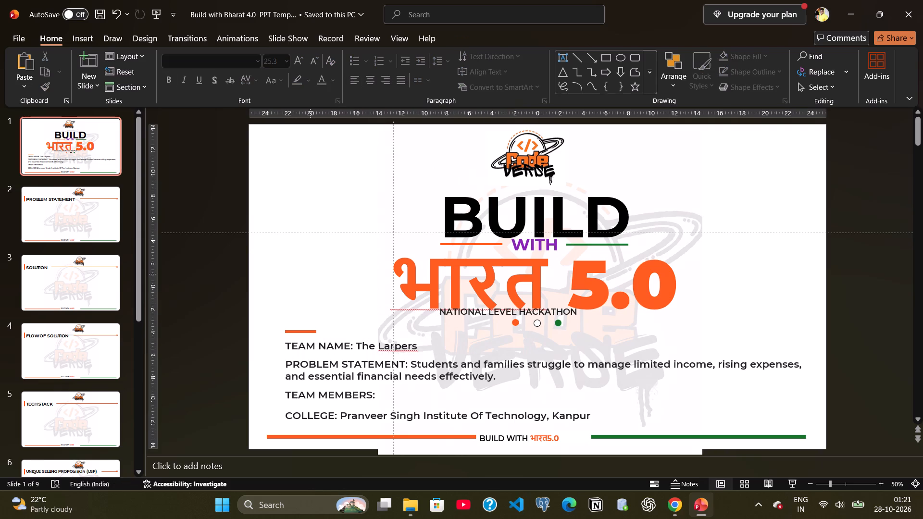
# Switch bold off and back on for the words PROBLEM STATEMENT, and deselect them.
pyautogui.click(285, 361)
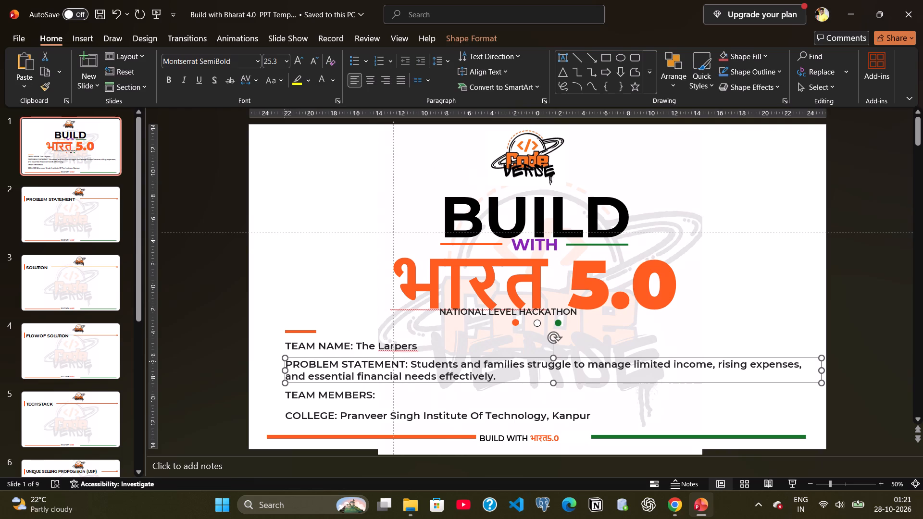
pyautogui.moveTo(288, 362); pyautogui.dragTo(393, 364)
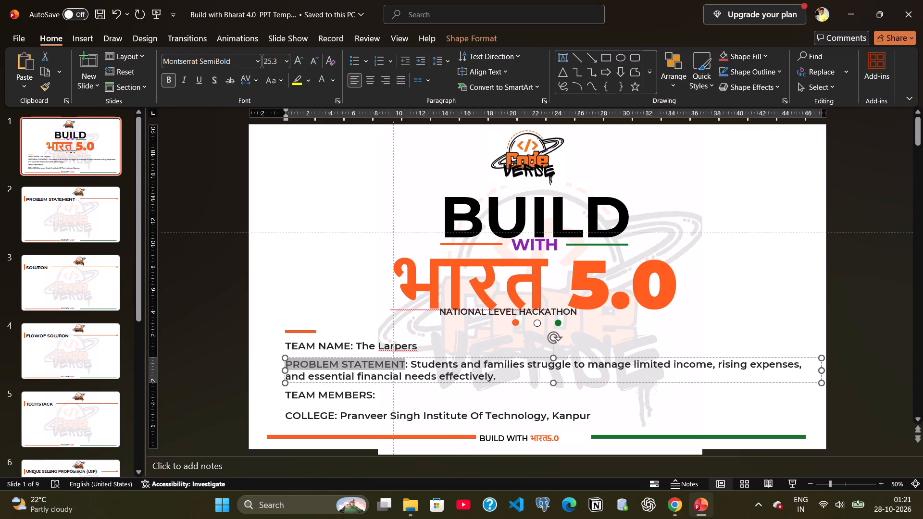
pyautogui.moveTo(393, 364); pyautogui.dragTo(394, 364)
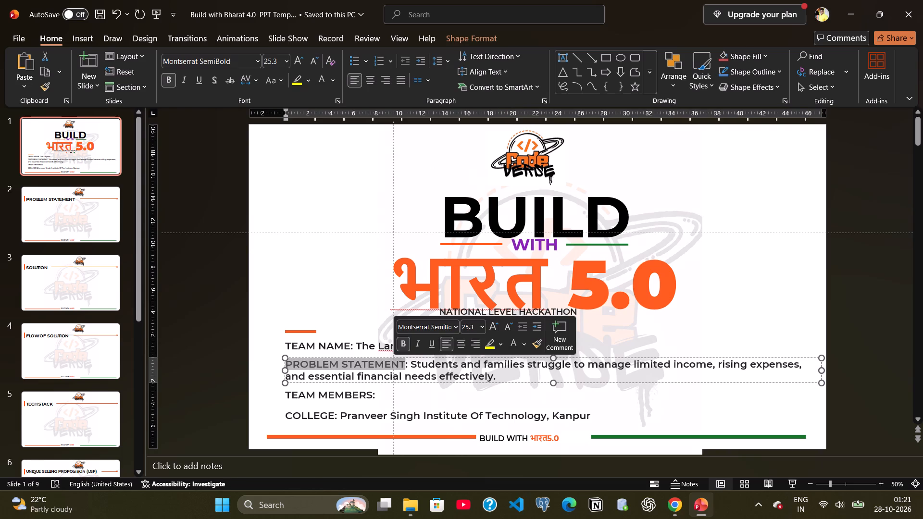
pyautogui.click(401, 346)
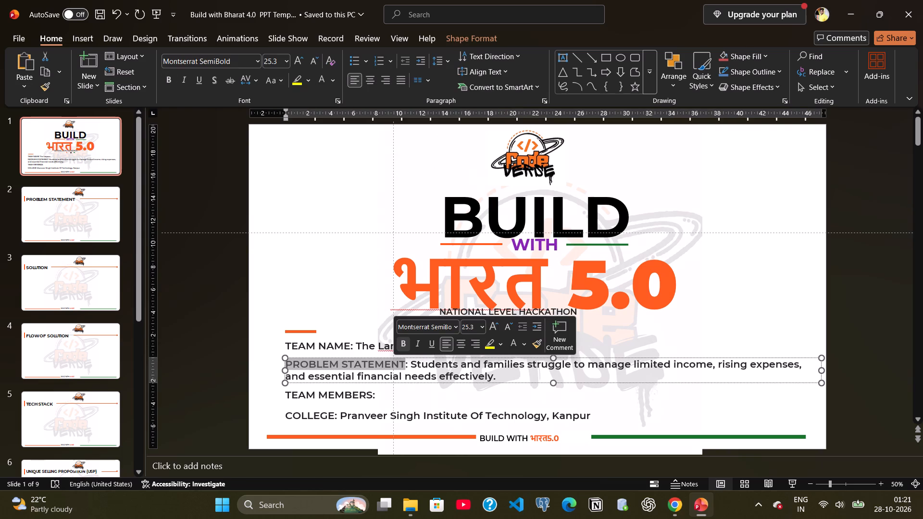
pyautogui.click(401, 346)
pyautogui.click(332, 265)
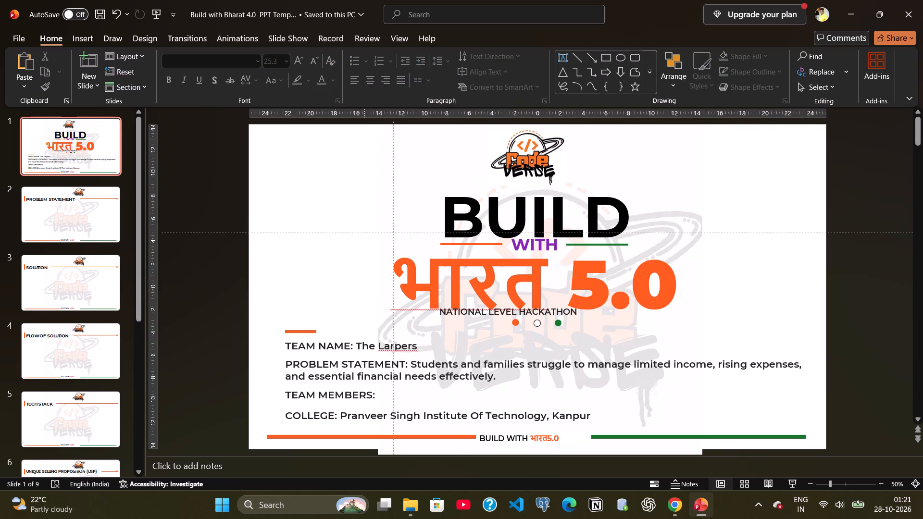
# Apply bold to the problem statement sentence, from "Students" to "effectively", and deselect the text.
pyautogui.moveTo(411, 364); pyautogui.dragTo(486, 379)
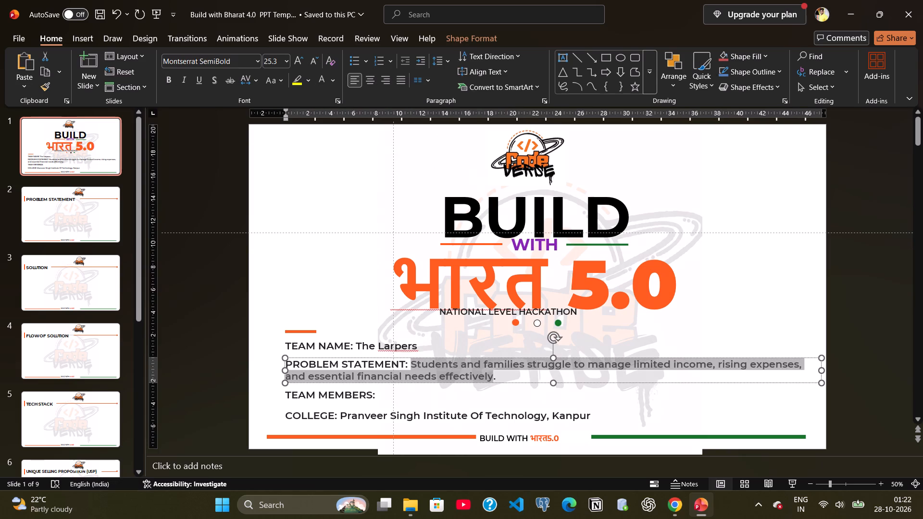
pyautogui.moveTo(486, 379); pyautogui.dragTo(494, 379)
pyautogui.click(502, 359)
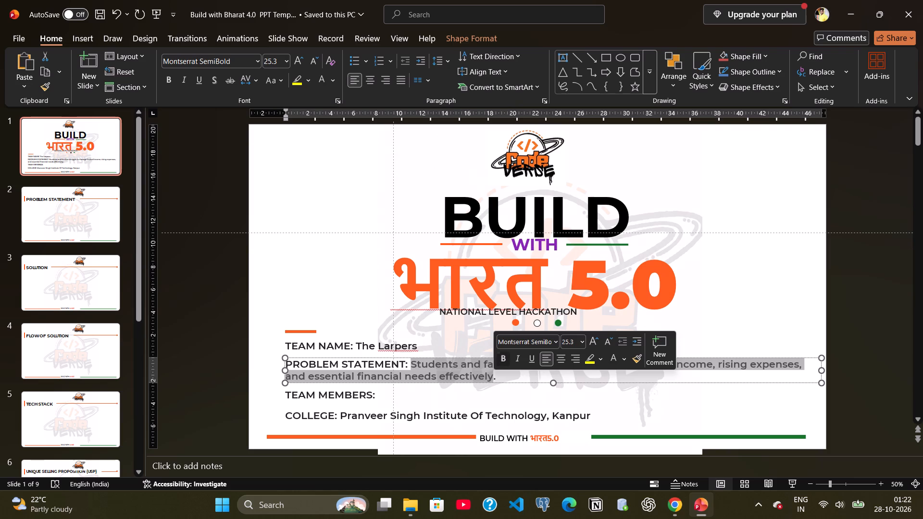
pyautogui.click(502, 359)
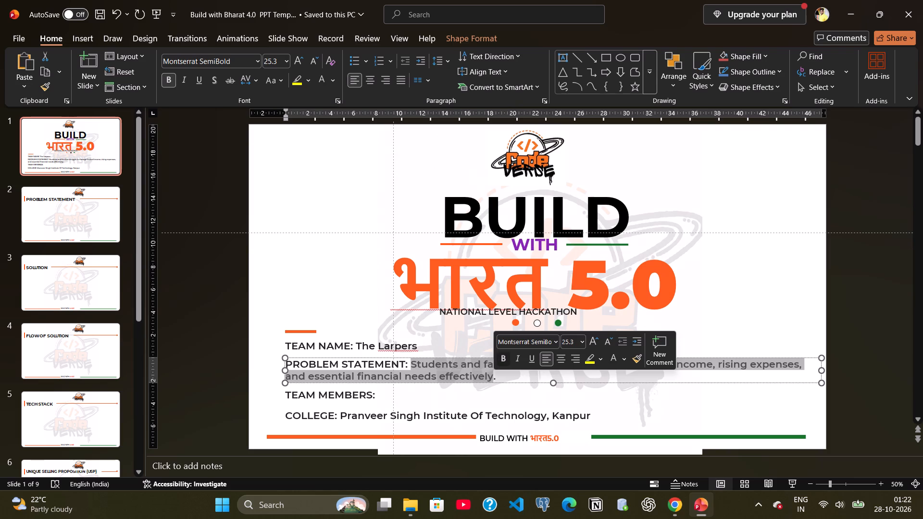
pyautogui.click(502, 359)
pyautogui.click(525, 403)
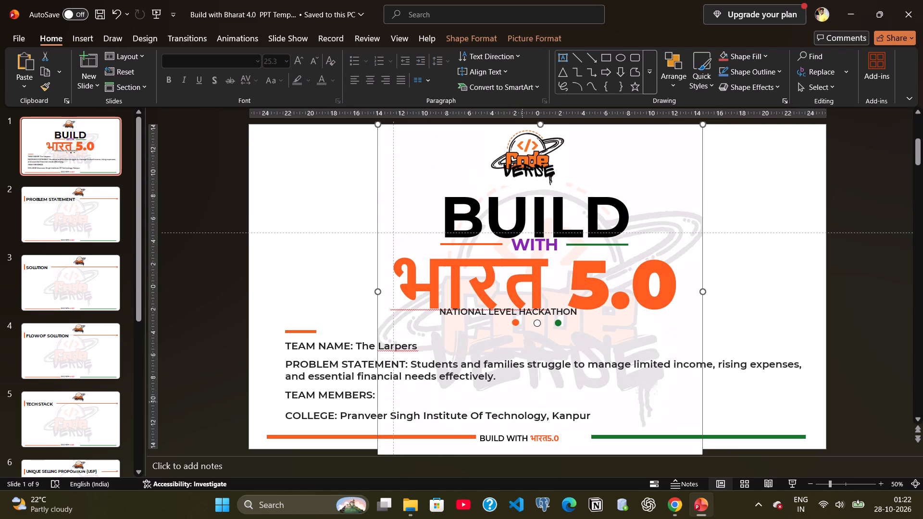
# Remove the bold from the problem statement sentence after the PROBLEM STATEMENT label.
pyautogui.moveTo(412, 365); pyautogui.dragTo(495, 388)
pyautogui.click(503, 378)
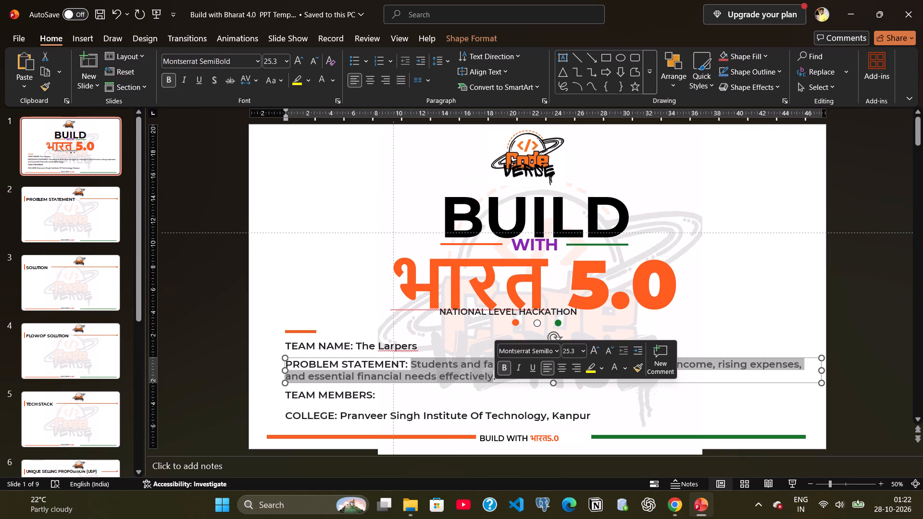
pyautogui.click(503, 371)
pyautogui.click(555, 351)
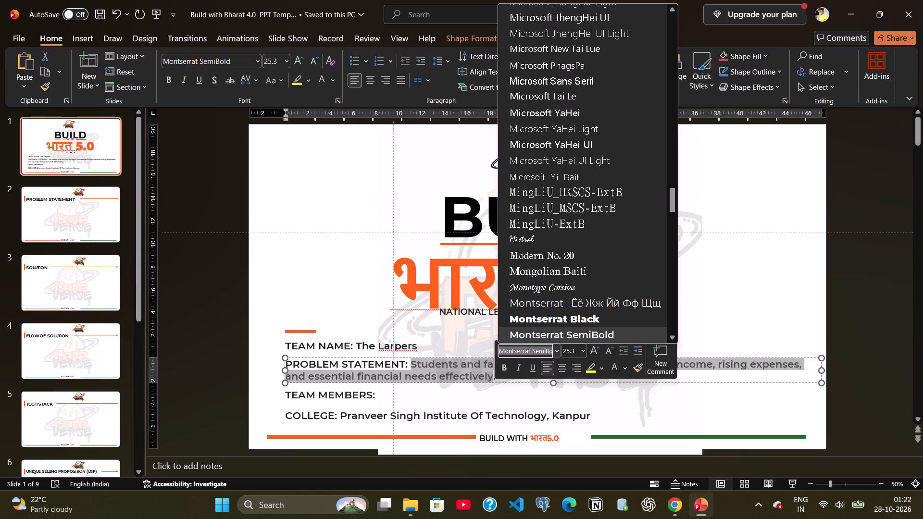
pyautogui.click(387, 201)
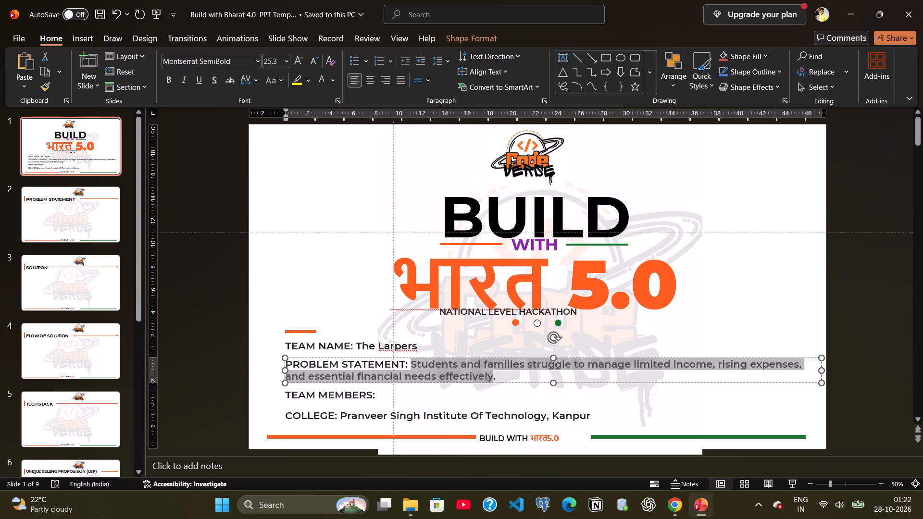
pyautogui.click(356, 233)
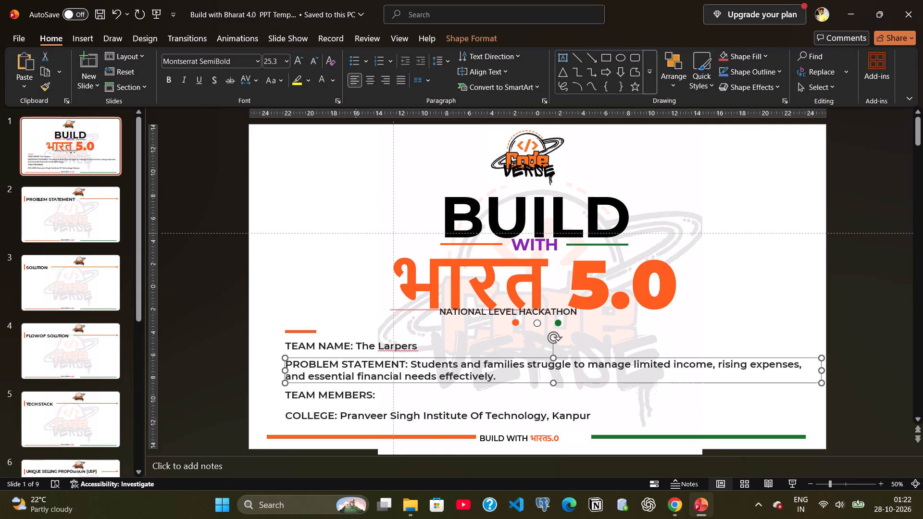
# Widen the PROBLEM STATEMENT text box so its right side reaches the slide's right edge, and deselect it.
pyautogui.moveTo(819, 370); pyautogui.dragTo(825, 373)
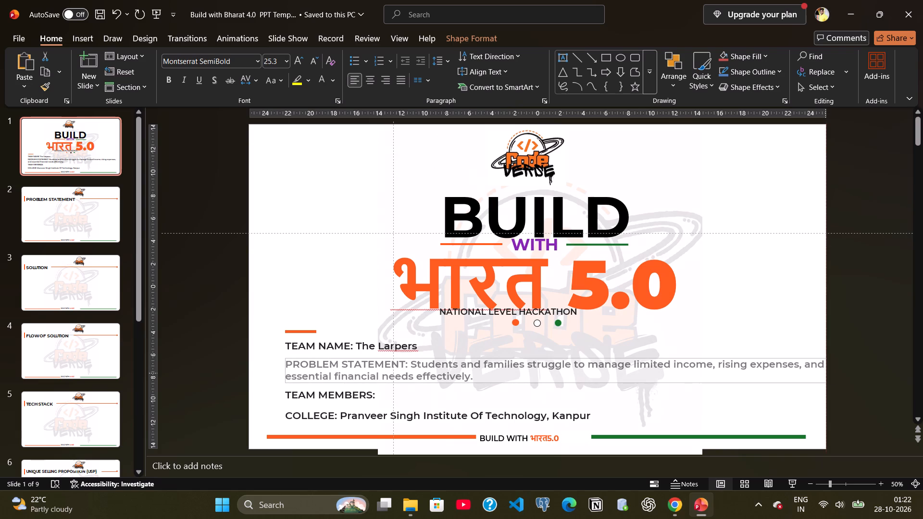
pyautogui.moveTo(825, 373); pyautogui.dragTo(826, 373)
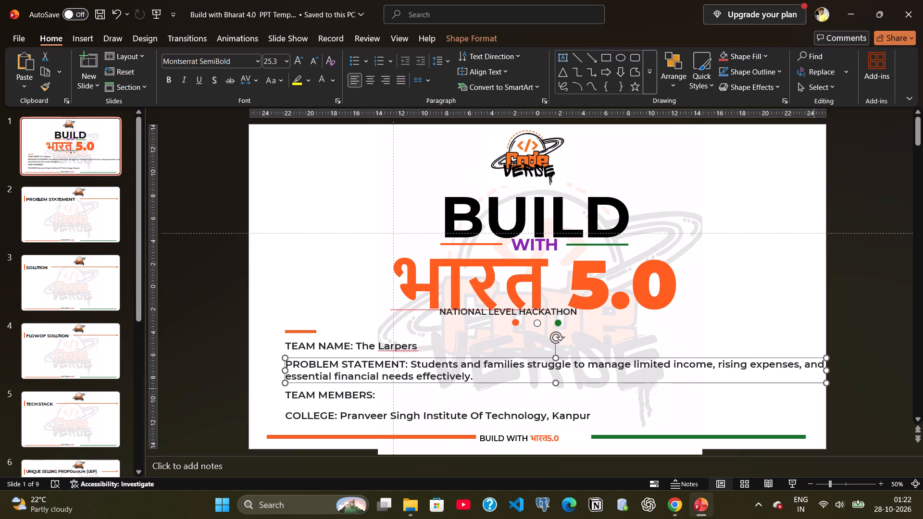
pyautogui.click(805, 396)
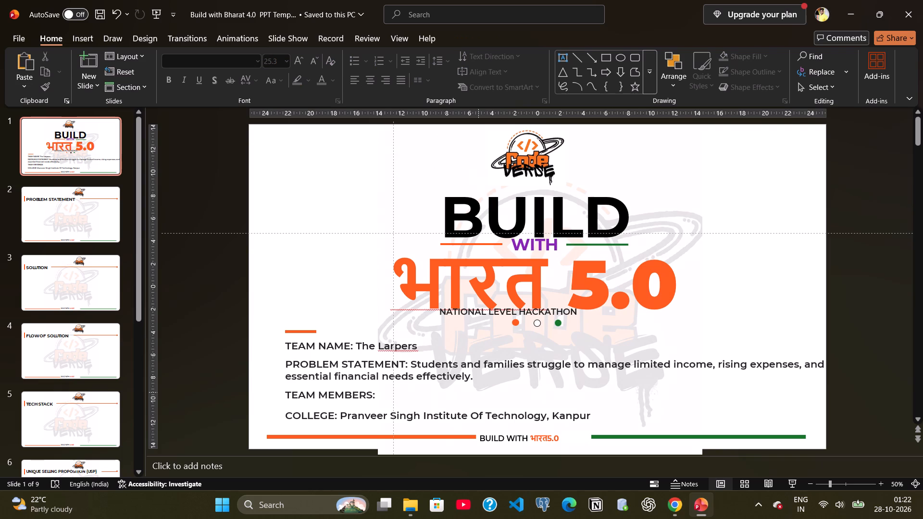
# Move the TEAM NAME text box slightly to the left of the other detail lines.
pyautogui.click(429, 348)
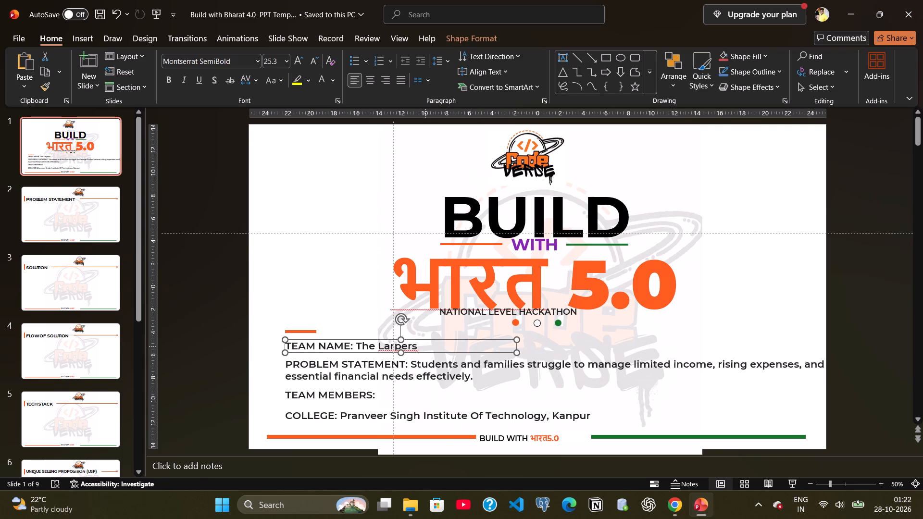
pyautogui.moveTo(425, 346); pyautogui.dragTo(422, 346)
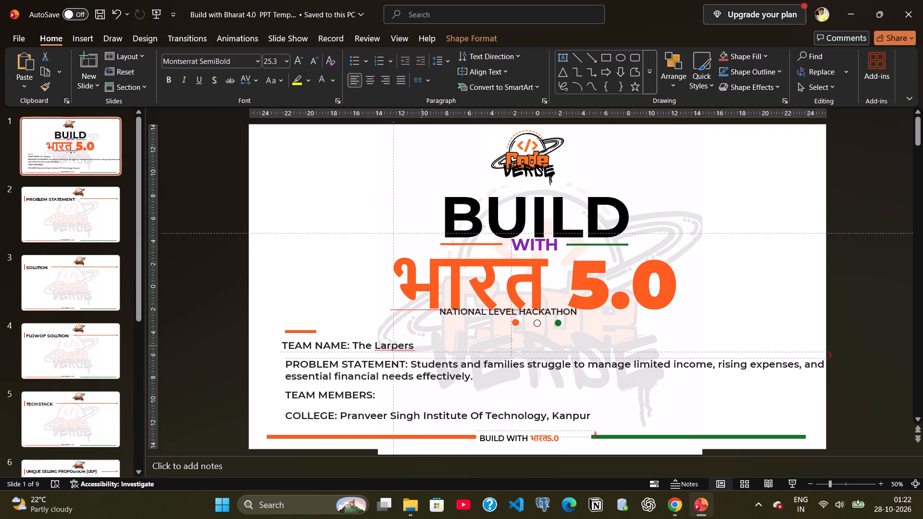
pyautogui.moveTo(422, 346); pyautogui.dragTo(420, 346)
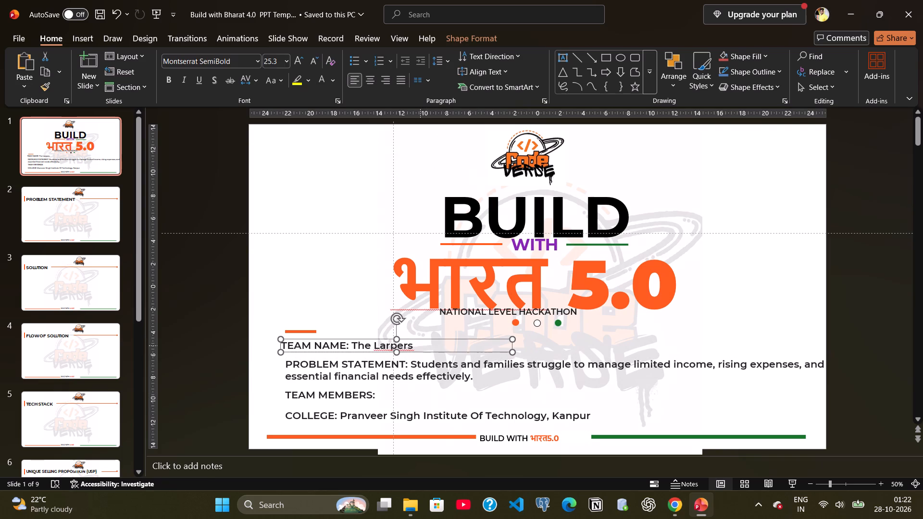
# Move the PROBLEM STATEMENT text box left so it lines up with the TEAM NAME line.
pyautogui.click(440, 375)
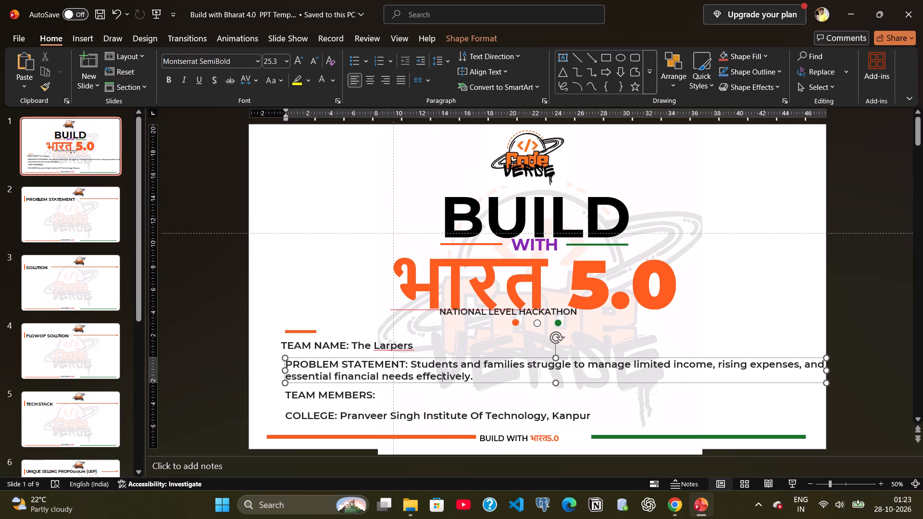
pyautogui.click(486, 359)
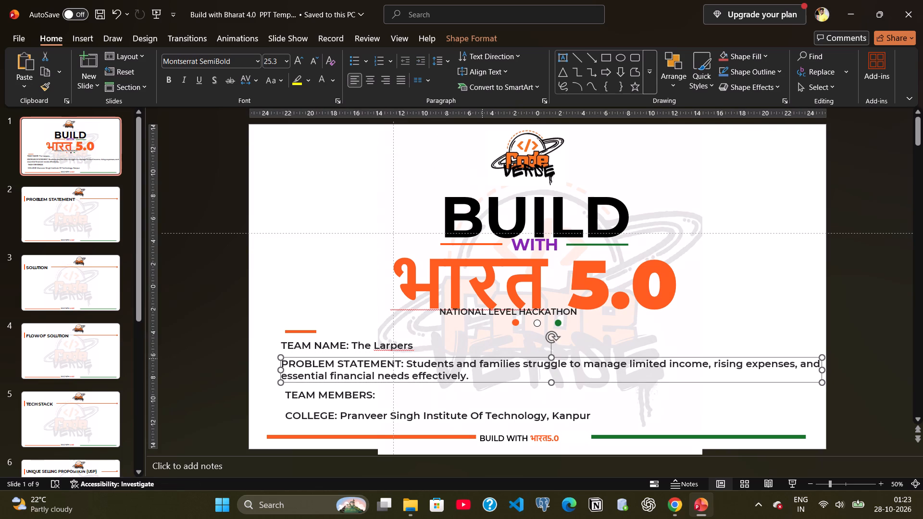
# Move the TEAM MEMBERS text box left and slightly up, closer beneath the problem statement, and deselect it.
pyautogui.click(407, 392)
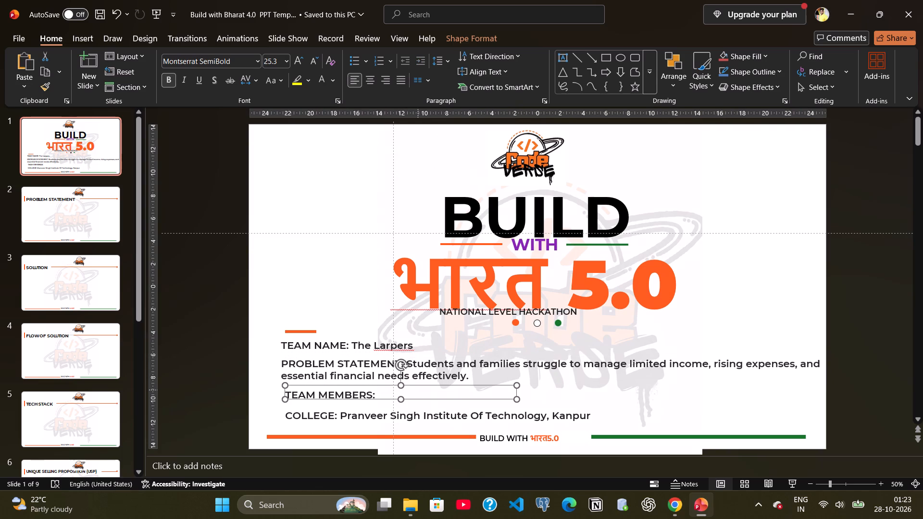
pyautogui.moveTo(420, 389); pyautogui.dragTo(413, 389)
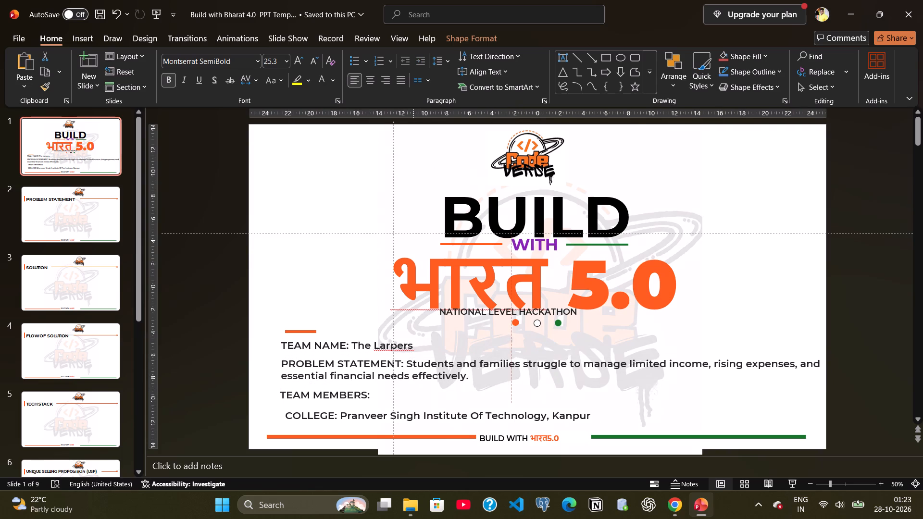
pyautogui.moveTo(413, 389); pyautogui.dragTo(413, 387)
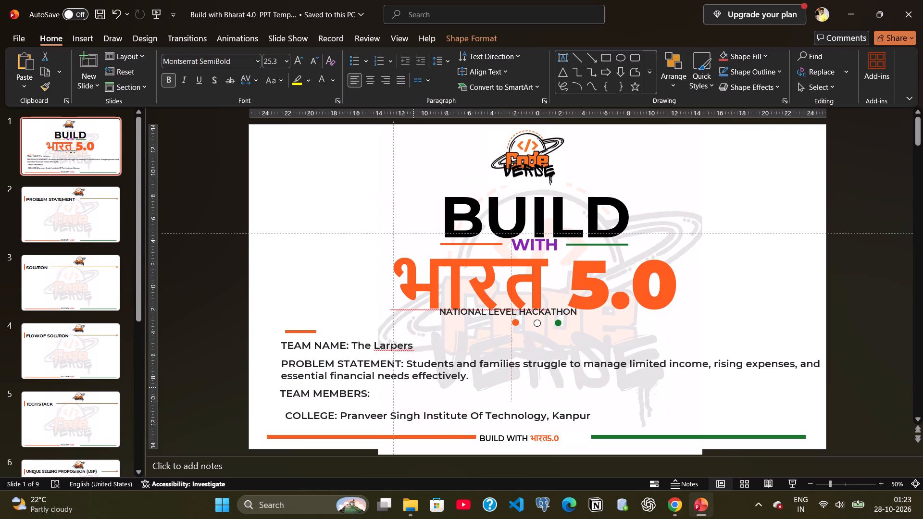
pyautogui.moveTo(413, 387); pyautogui.dragTo(412, 386)
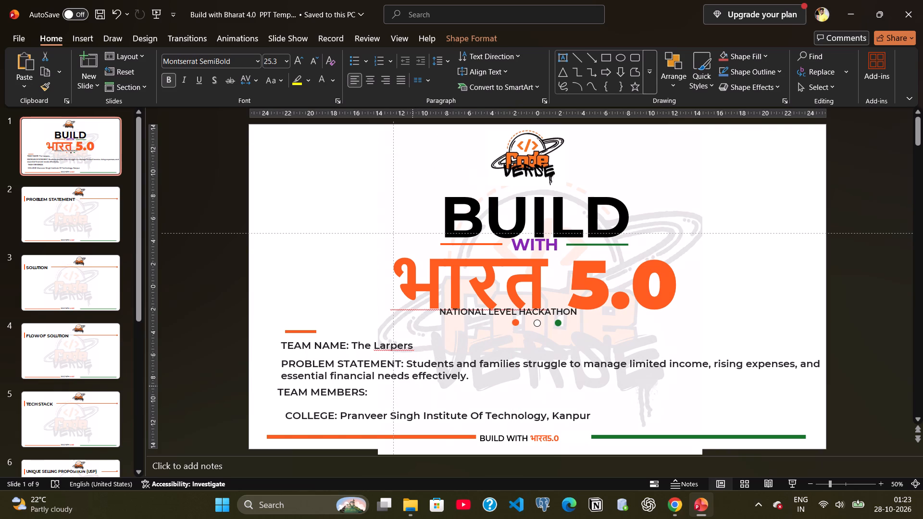
pyautogui.moveTo(412, 386); pyautogui.dragTo(416, 384)
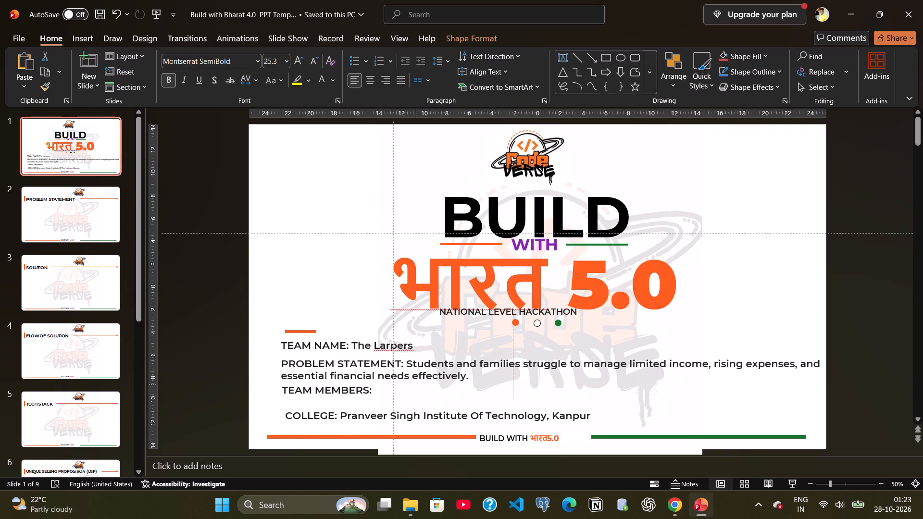
pyautogui.moveTo(416, 384); pyautogui.dragTo(414, 386)
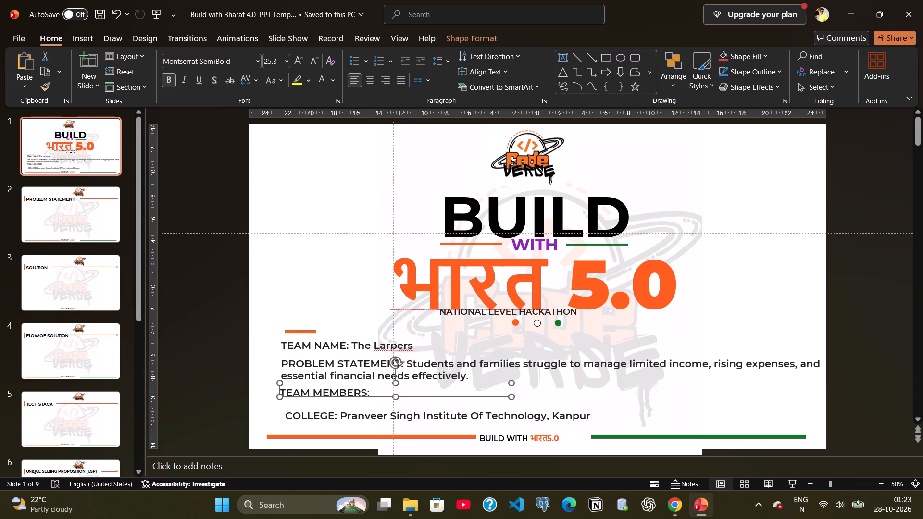
pyautogui.click(383, 390)
pyautogui.click(307, 249)
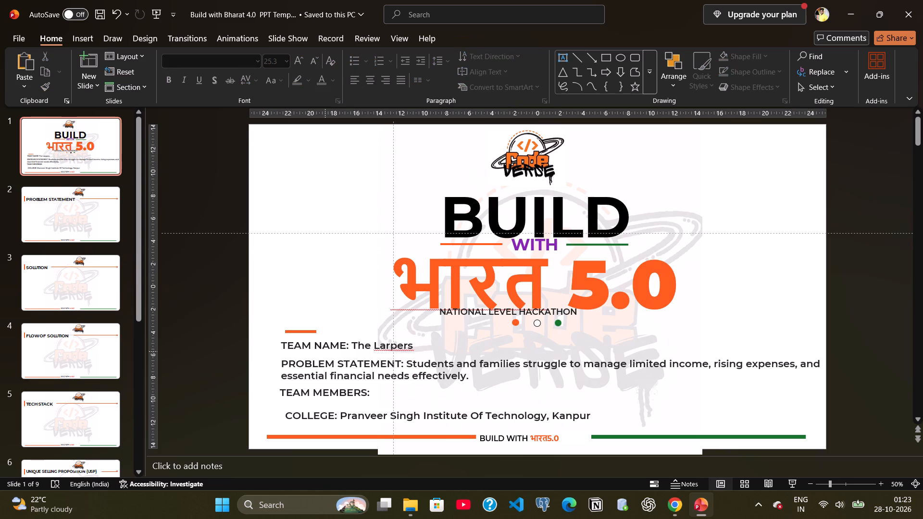
# Nudge the TEAM MEMBERS text box into line with the left edge of the PROBLEM STATEMENT text and slightly upward.
pyautogui.click(311, 397)
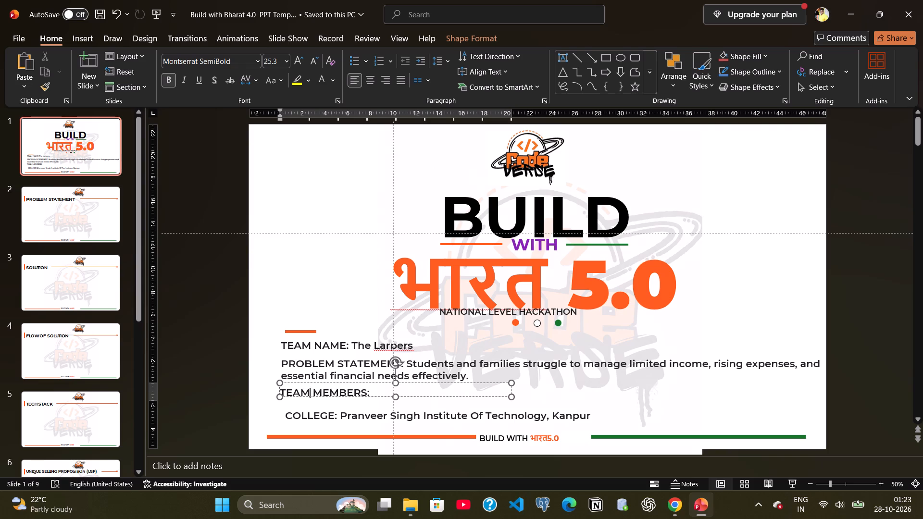
pyautogui.click(395, 396)
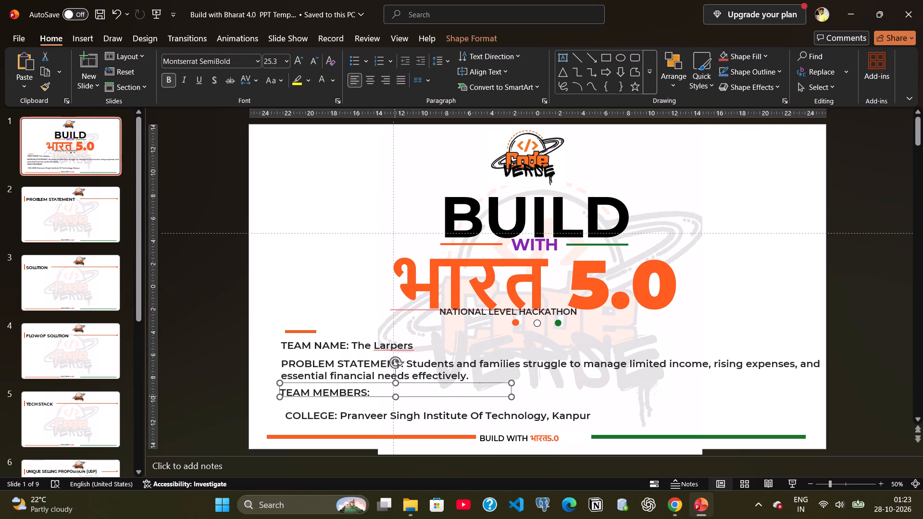
pyautogui.press('Right')
pyautogui.press('Right')
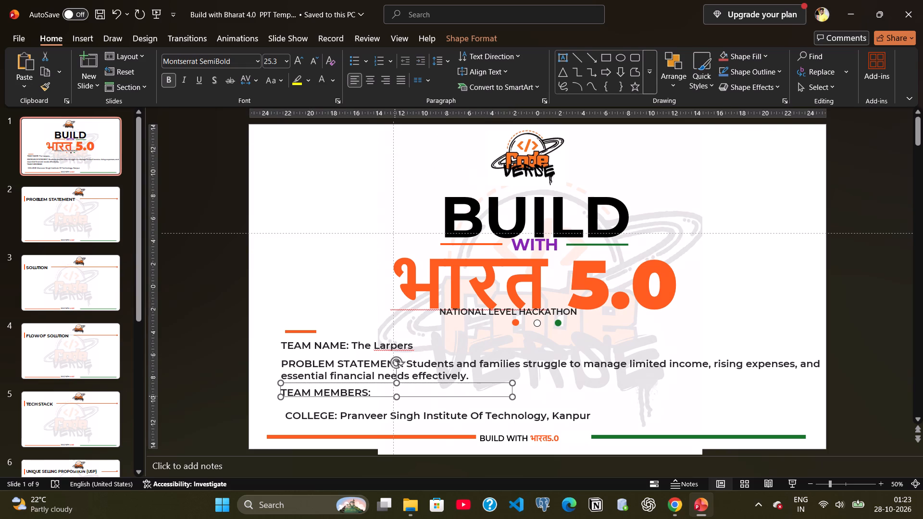
pyautogui.press('Right')
pyautogui.press('Left')
pyautogui.press('Left')
pyautogui.press('Left')
pyautogui.press('Left')
pyautogui.press('Left')
pyautogui.press('Left')
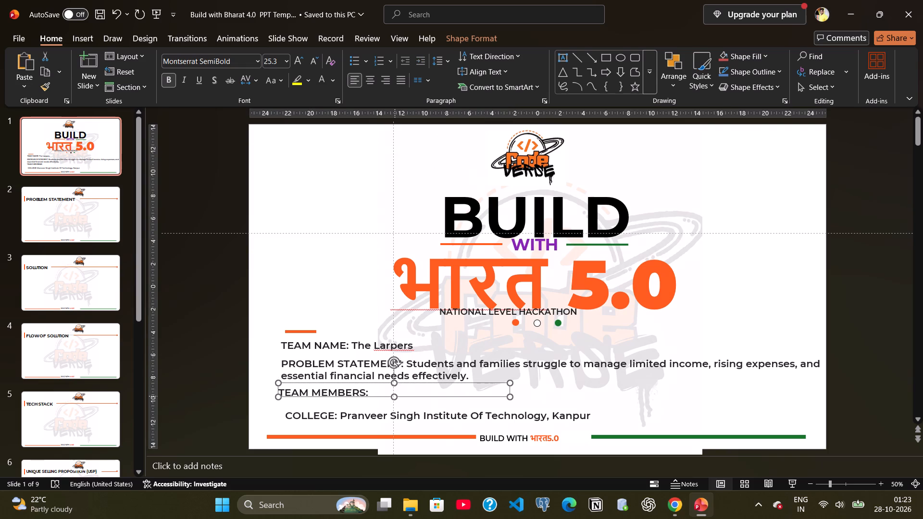
pyautogui.press('Right')
pyautogui.press('Right')
pyautogui.press('Right')
pyautogui.press('Right')
pyautogui.press('Right')
pyautogui.press('Right')
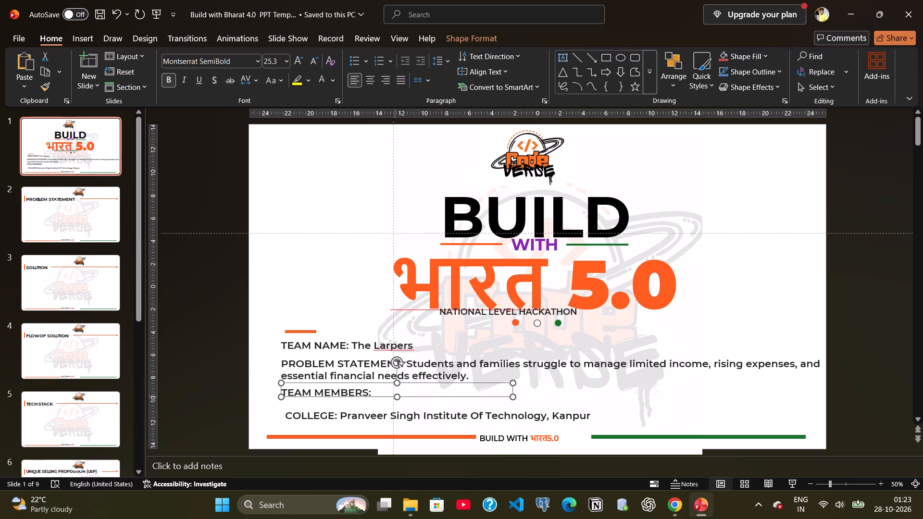
pyautogui.press('Right')
pyautogui.press('Up')
pyautogui.press('Up')
pyautogui.press('Up')
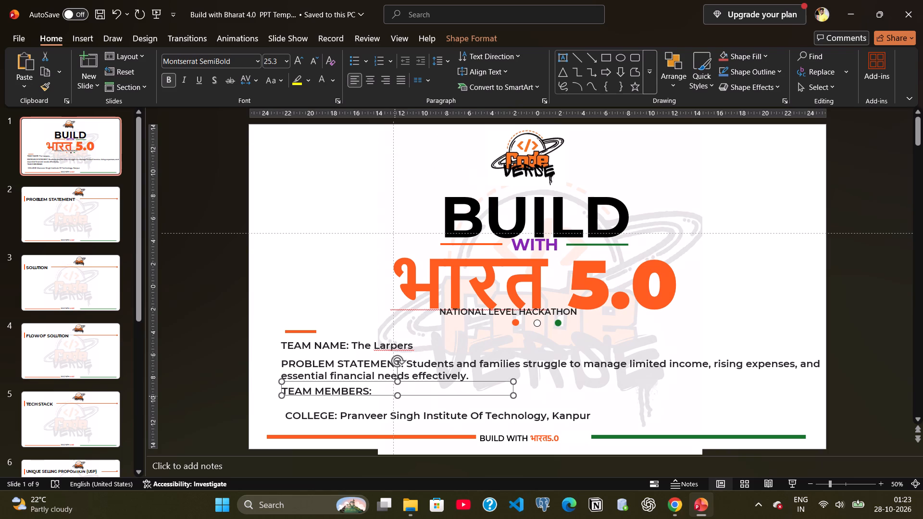
pyautogui.press('Down')
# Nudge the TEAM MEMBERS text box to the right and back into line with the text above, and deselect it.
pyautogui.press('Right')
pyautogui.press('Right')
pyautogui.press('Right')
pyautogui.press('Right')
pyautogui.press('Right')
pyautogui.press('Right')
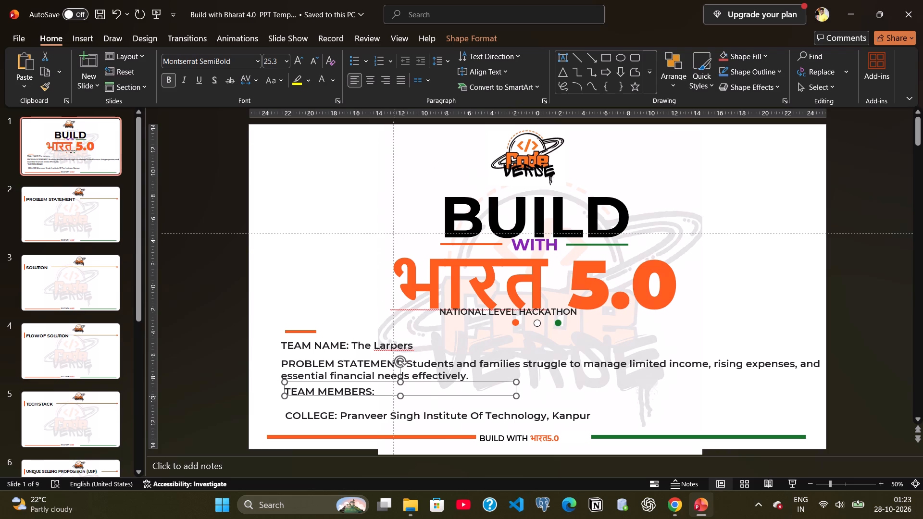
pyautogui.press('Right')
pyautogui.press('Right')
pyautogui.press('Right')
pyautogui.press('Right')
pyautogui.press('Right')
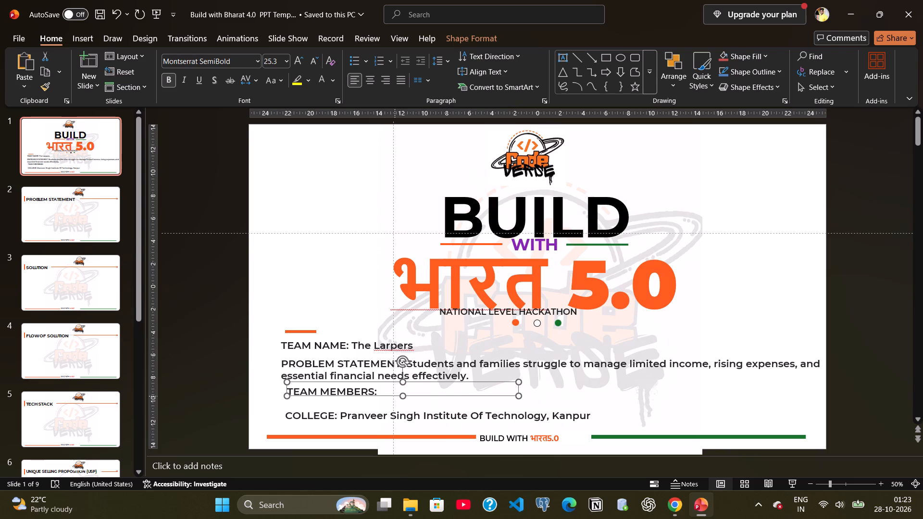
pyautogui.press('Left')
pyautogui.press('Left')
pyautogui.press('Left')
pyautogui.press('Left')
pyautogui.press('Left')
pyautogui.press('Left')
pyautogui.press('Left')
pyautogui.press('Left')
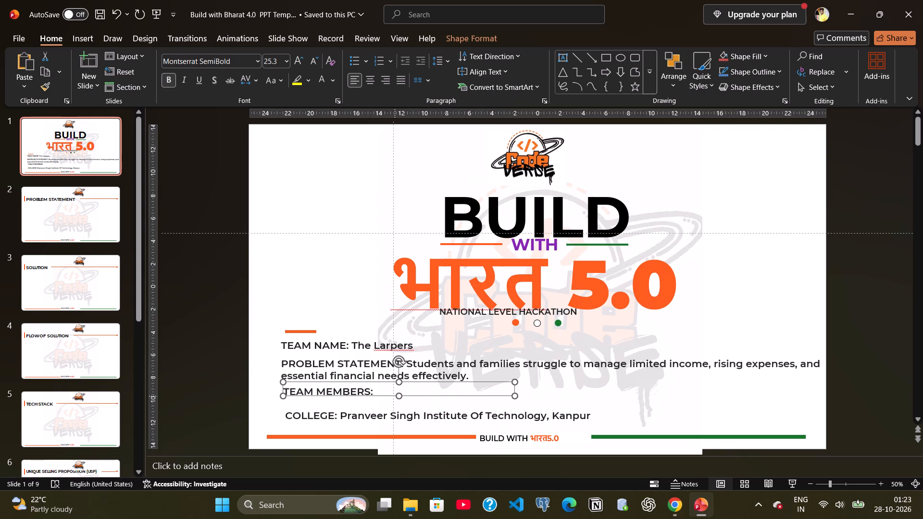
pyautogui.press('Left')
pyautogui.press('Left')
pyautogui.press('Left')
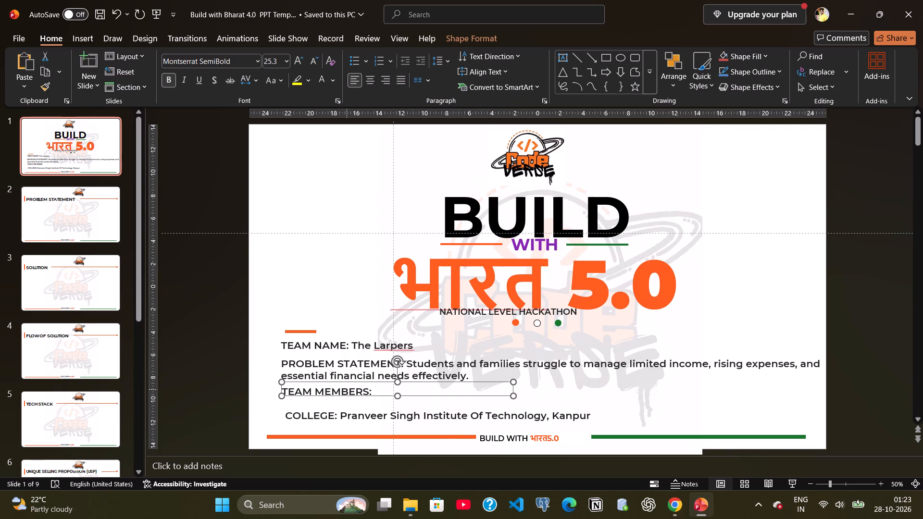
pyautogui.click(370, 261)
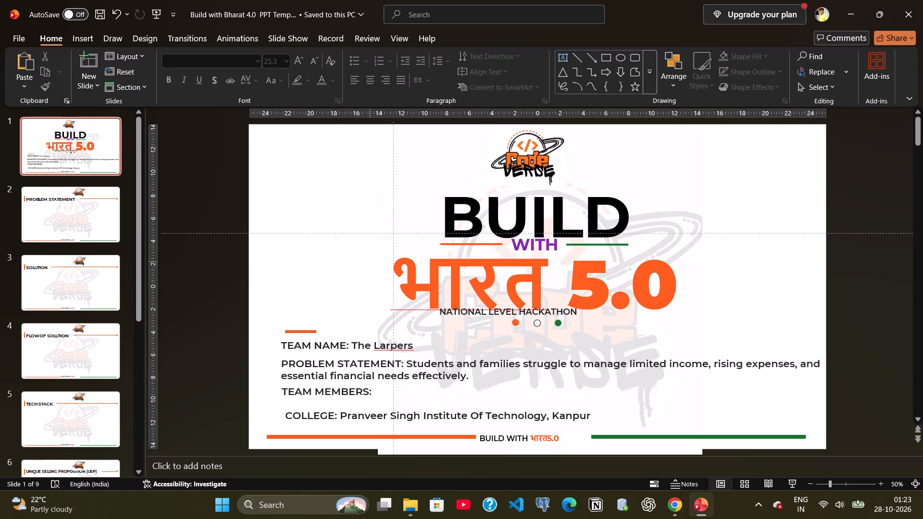
# Nudge the COLLEGE text box left until it lines up with the TEAM MEMBERS line above.
pyautogui.click(313, 415)
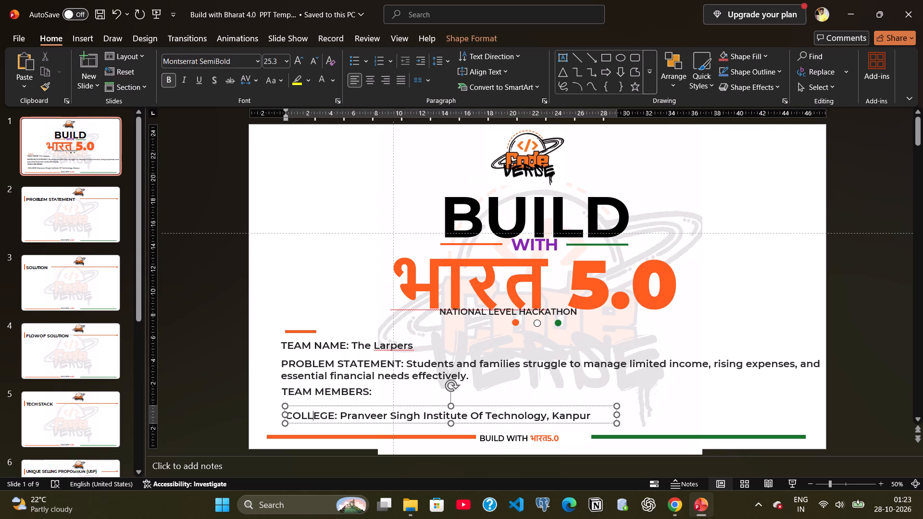
pyautogui.click(448, 426)
pyautogui.press('Left')
pyautogui.press('Left')
pyautogui.press('Left')
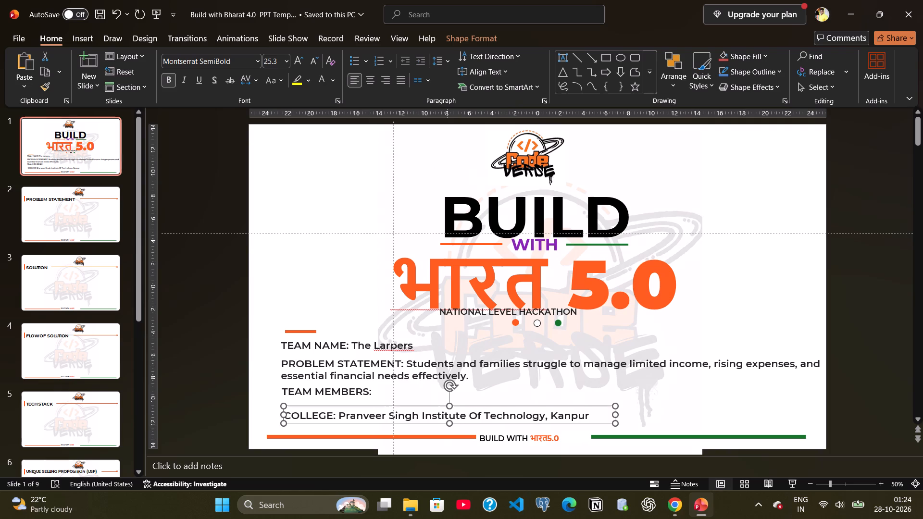
pyautogui.press('Left')
pyautogui.press('Left')
pyautogui.press('Left')
pyautogui.press('Left')
pyautogui.press('Left')
pyautogui.press('Left')
pyautogui.press('Left')
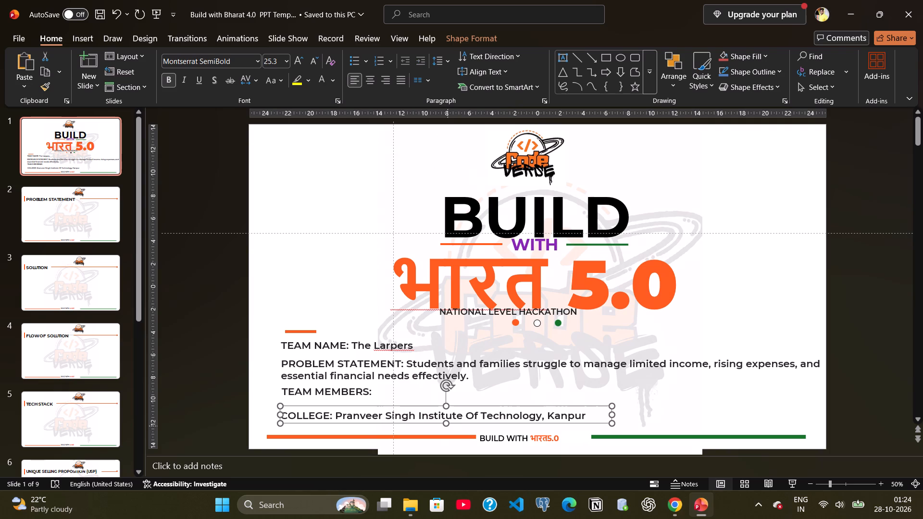
pyautogui.press('Left')
pyautogui.press('Left')
pyautogui.press('Left')
pyautogui.press('Right')
pyautogui.press('Right')
pyautogui.press('Right')
pyautogui.press('Right')
pyautogui.press('Right')
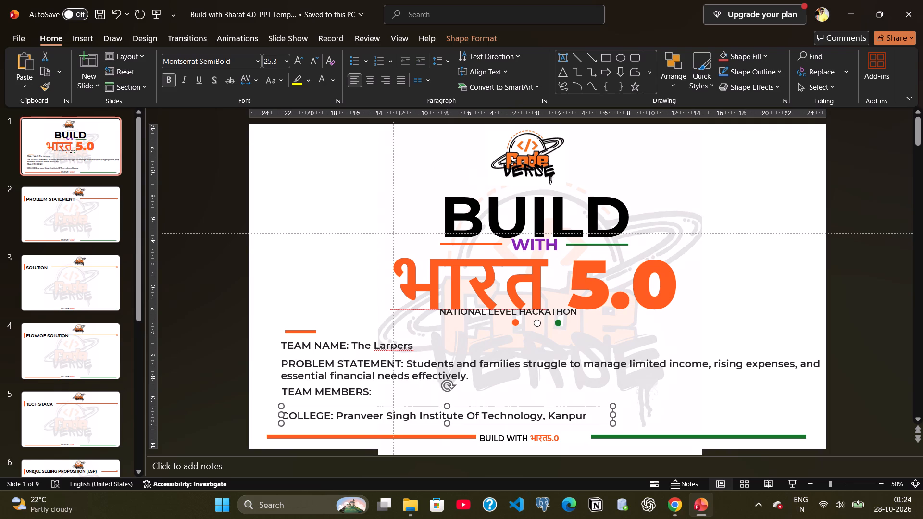
# Nudge the COLLEGE text box slightly right and back into line with the TEAM MEMBERS line above, and deselect it.
pyautogui.press('Right')
pyautogui.press('Right')
pyautogui.press('Right')
pyautogui.press('Right')
pyautogui.press('Left')
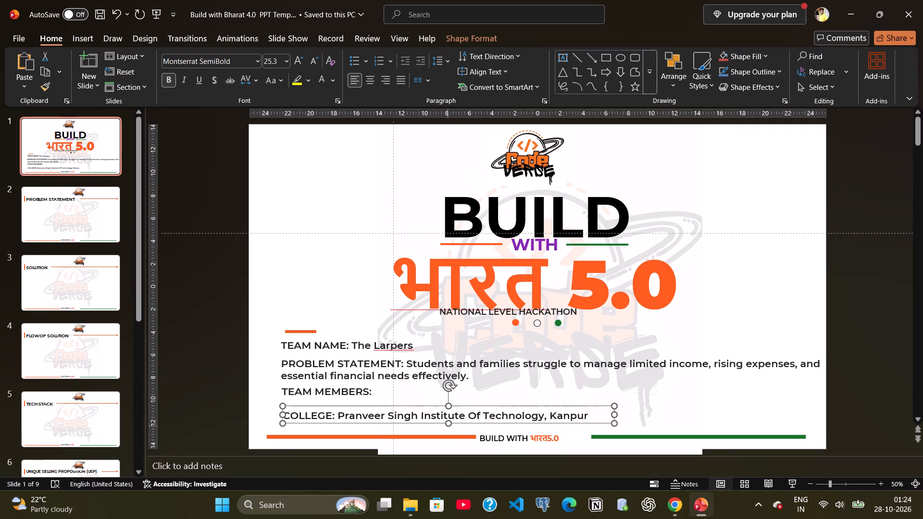
pyautogui.press('Left')
pyautogui.click(607, 328)
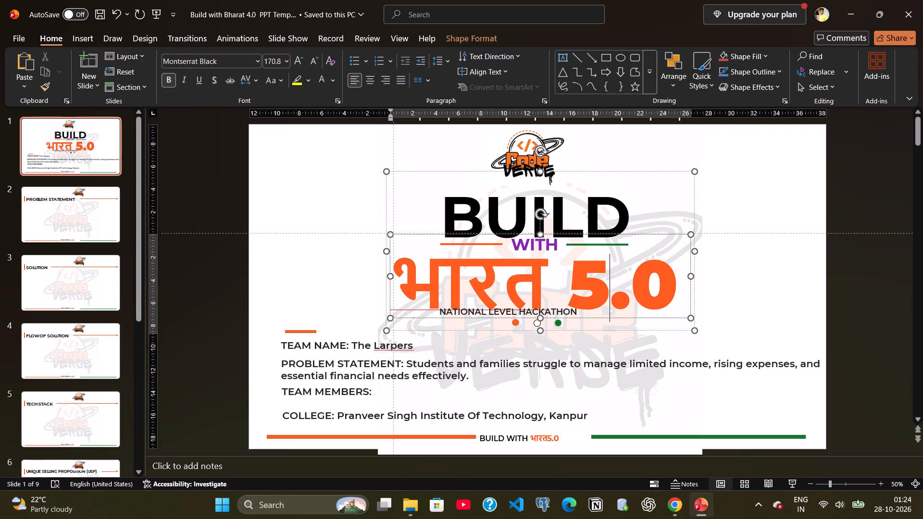
# Toggle bold off and back on for the problem statement description through "effectively", and deselect the text.
pyautogui.moveTo(407, 361); pyautogui.dragTo(480, 389)
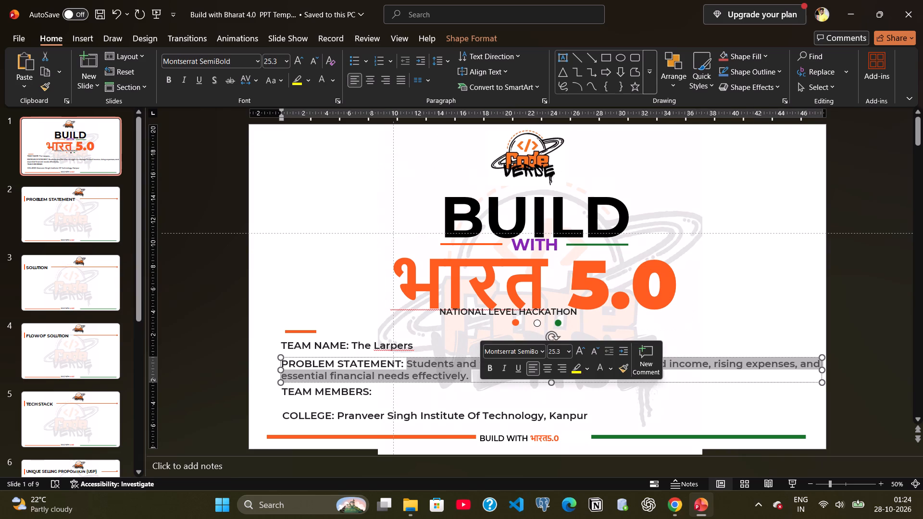
pyautogui.click(414, 383)
pyautogui.moveTo(405, 363); pyautogui.dragTo(450, 378)
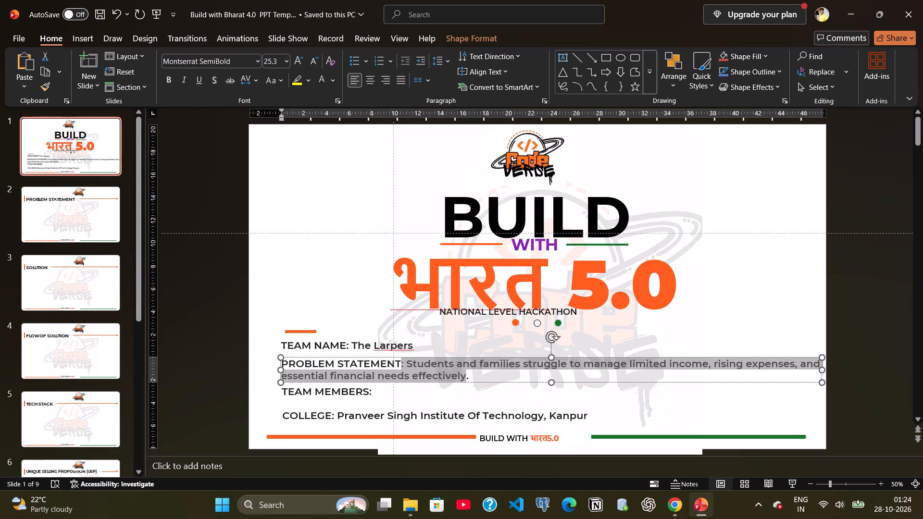
pyautogui.moveTo(450, 378); pyautogui.dragTo(454, 379)
pyautogui.click(165, 84)
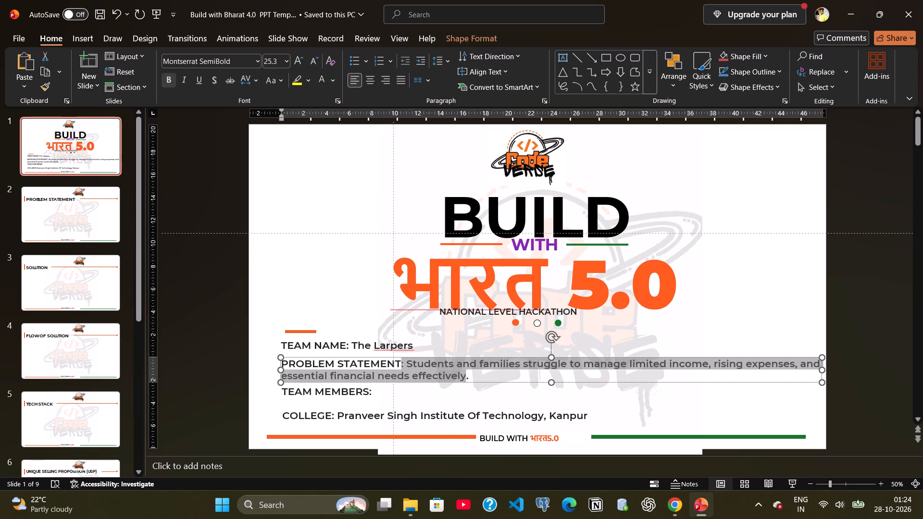
pyautogui.click(165, 84)
pyautogui.click(307, 154)
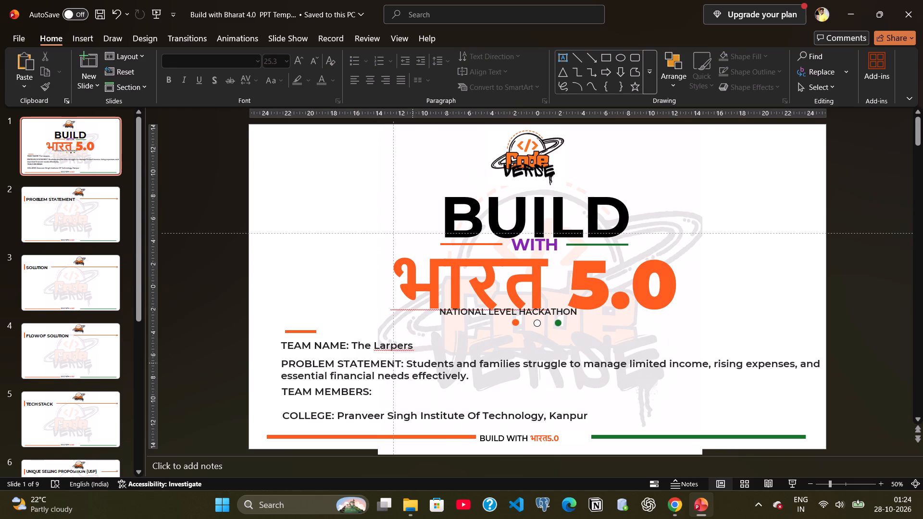
# Remove bold from "Students and families struggle to manage limited income" in the problem statement, and deselect the text.
pyautogui.moveTo(409, 363); pyautogui.dragTo(507, 366)
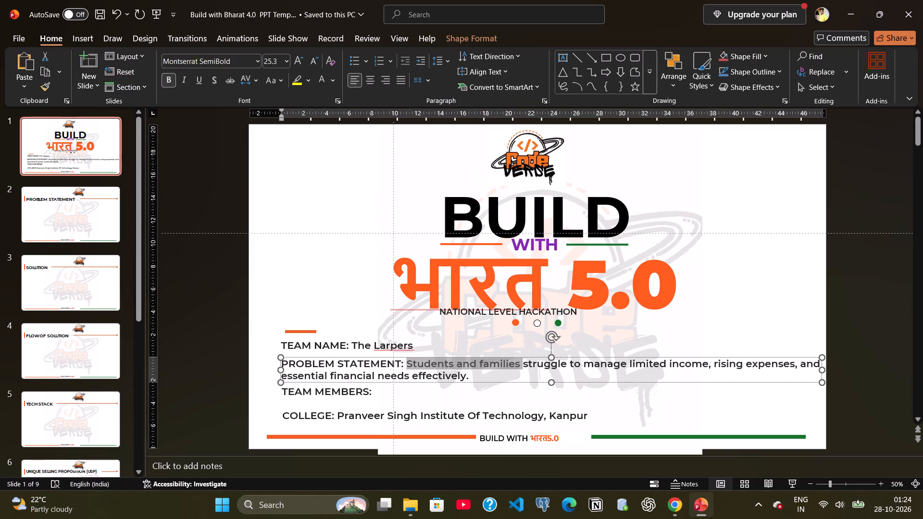
pyautogui.moveTo(507, 366); pyautogui.dragTo(675, 366)
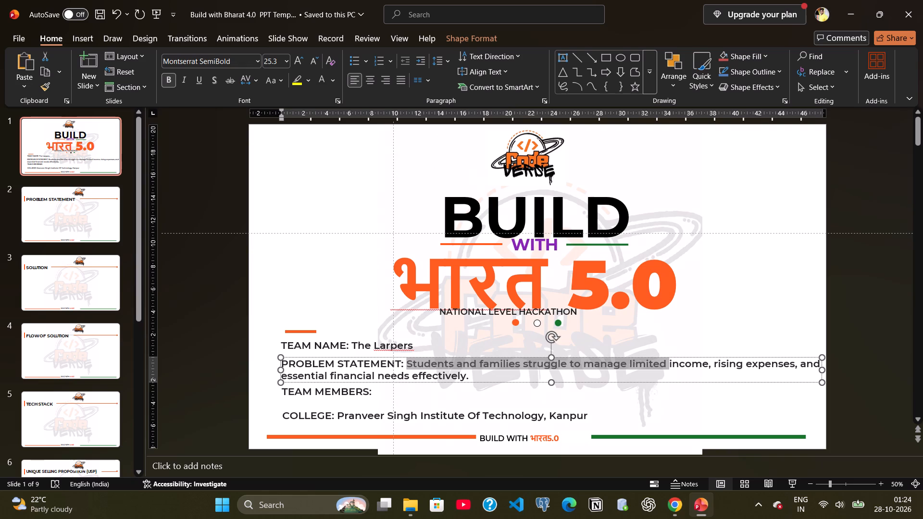
pyautogui.moveTo(675, 366); pyautogui.dragTo(704, 367)
pyautogui.moveTo(704, 367); pyautogui.dragTo(706, 367)
pyautogui.click(166, 77)
pyautogui.click(316, 178)
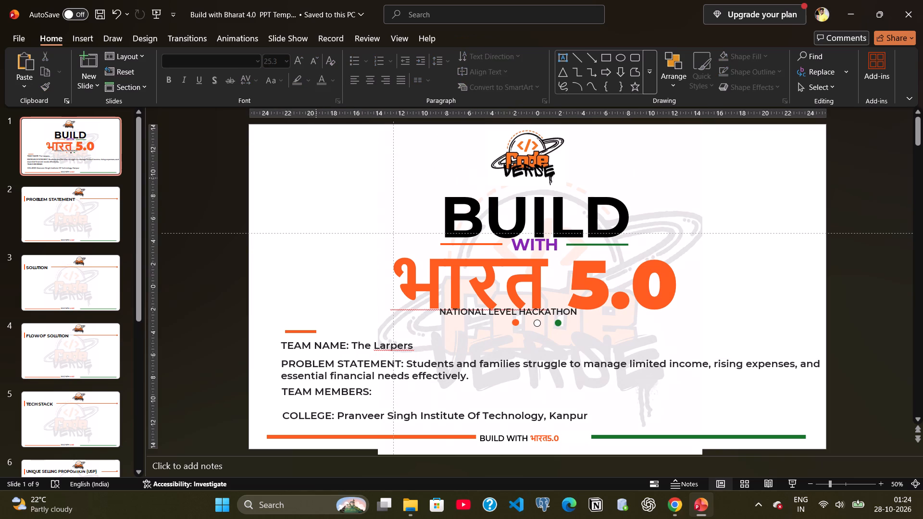
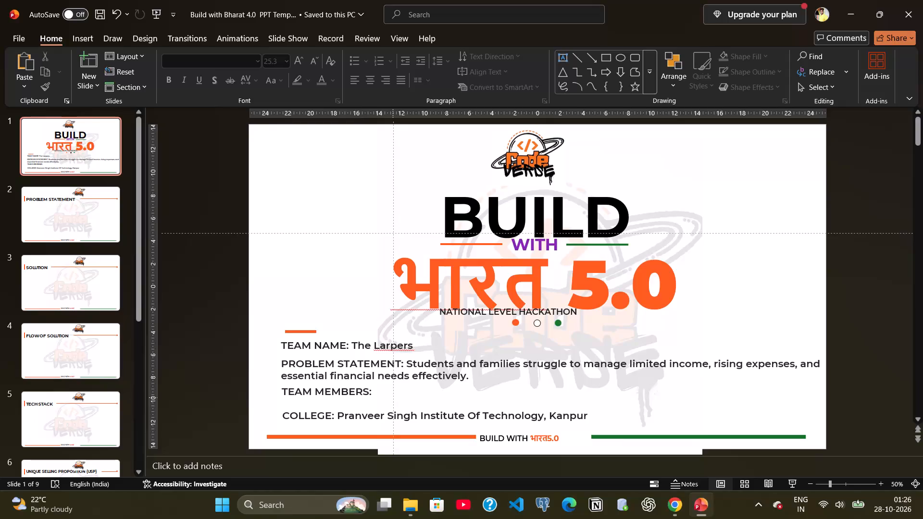
# Switch to Chrome and bring up the Build With Bharat 5.0 hackathon page on Unstop.
pyautogui.click(393, 397)
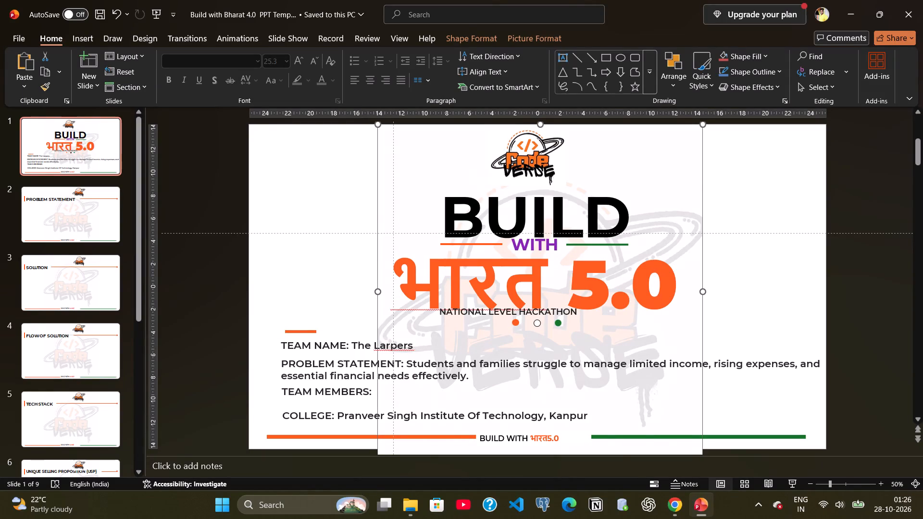
pyautogui.click(677, 505)
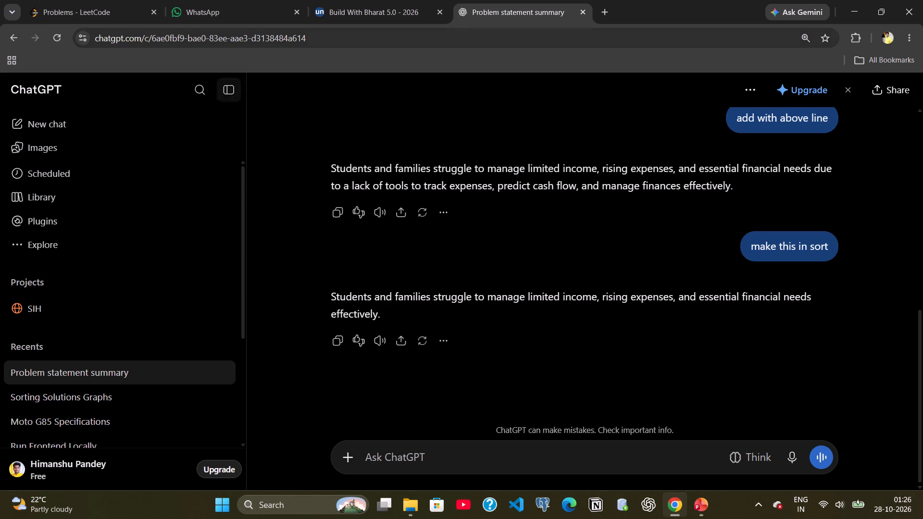
pyautogui.click(345, 3)
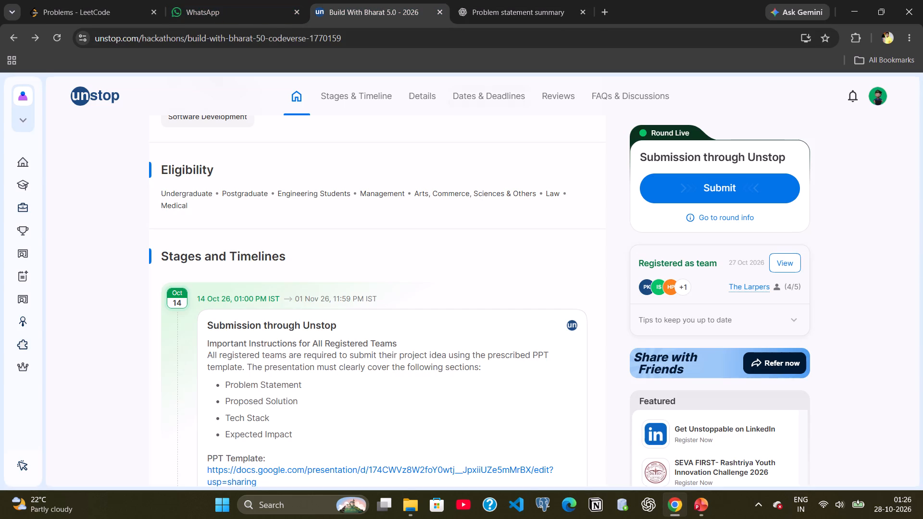
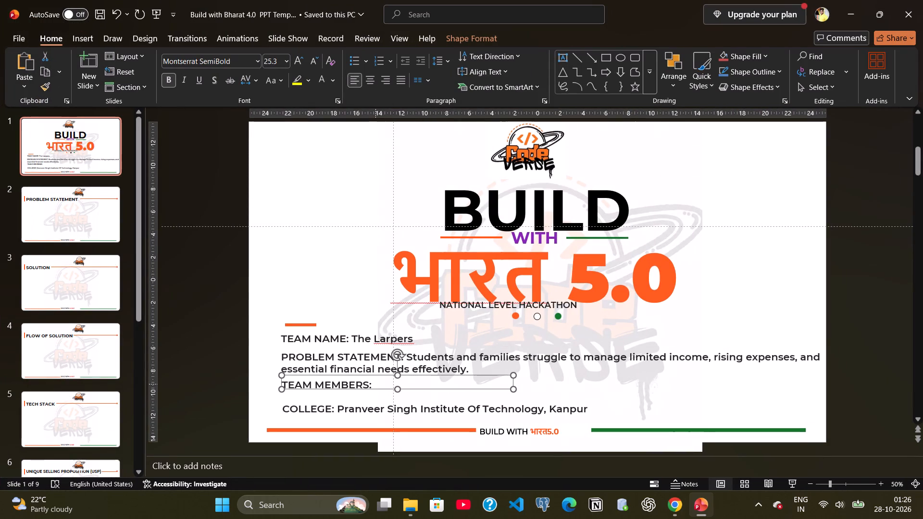
# Enter the first team member's full name after the TEAM MEMBERS label on the title slide.
pyautogui.click(378, 384)
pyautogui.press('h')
pyautogui.press('BackSpace')
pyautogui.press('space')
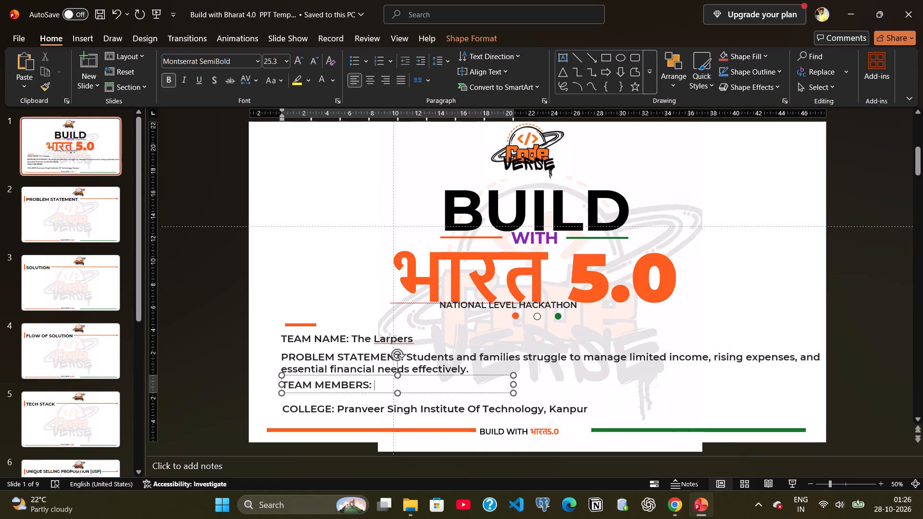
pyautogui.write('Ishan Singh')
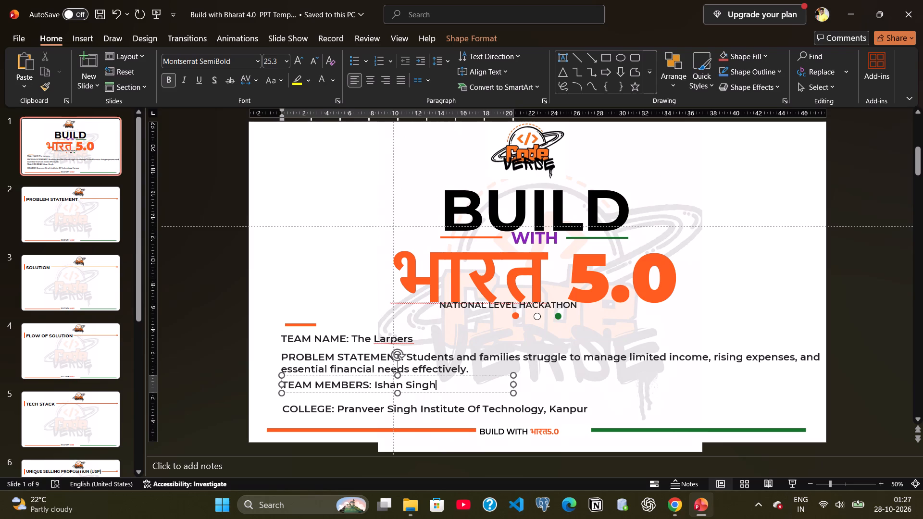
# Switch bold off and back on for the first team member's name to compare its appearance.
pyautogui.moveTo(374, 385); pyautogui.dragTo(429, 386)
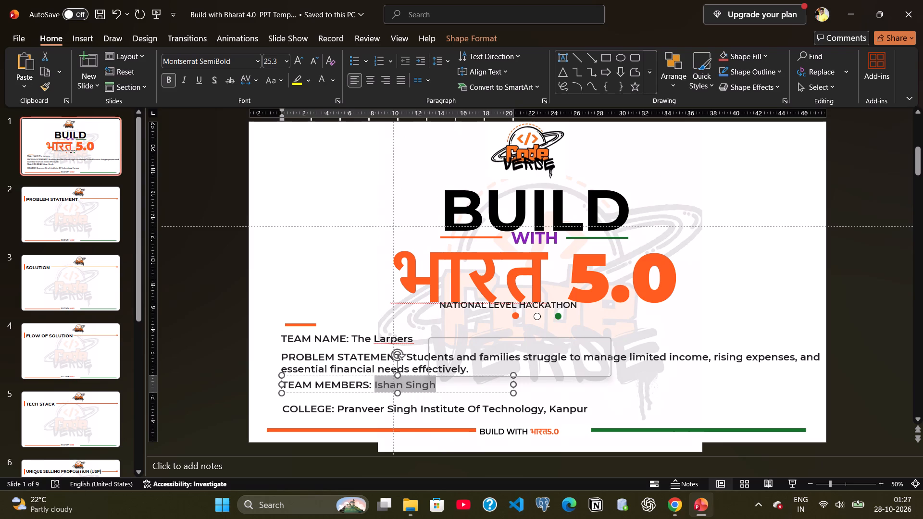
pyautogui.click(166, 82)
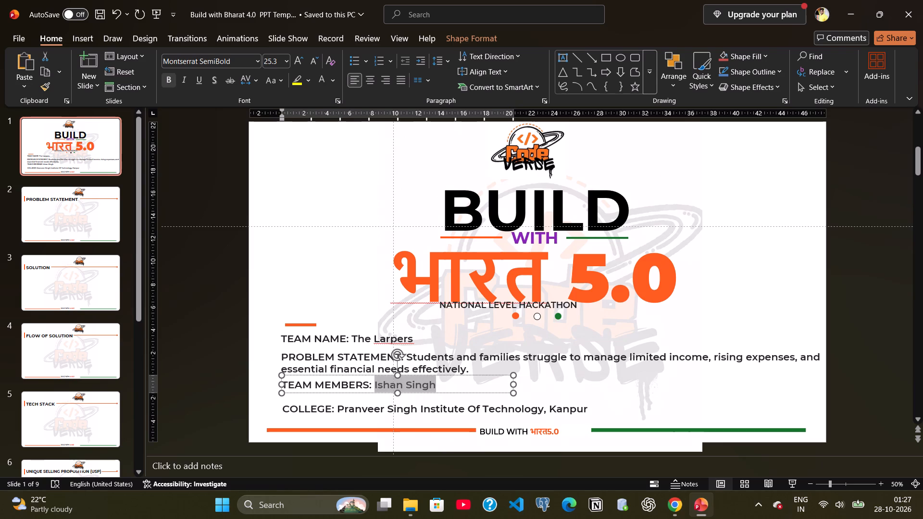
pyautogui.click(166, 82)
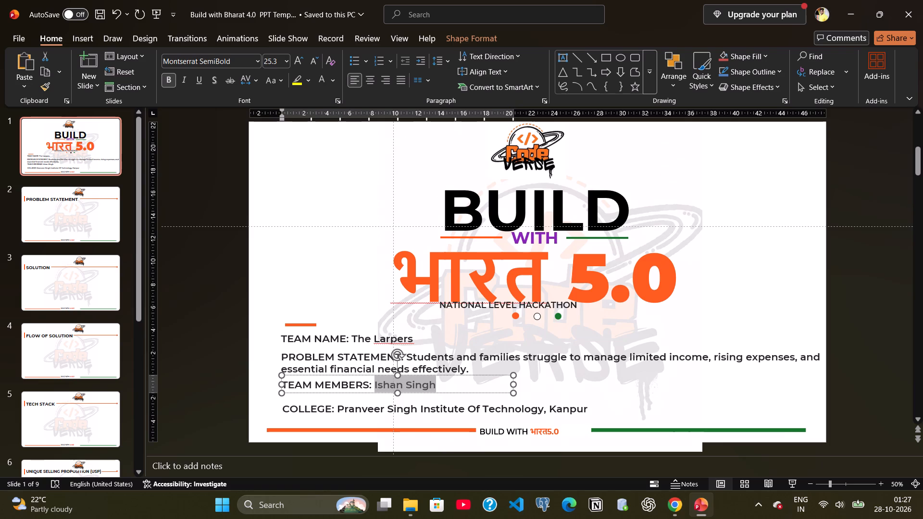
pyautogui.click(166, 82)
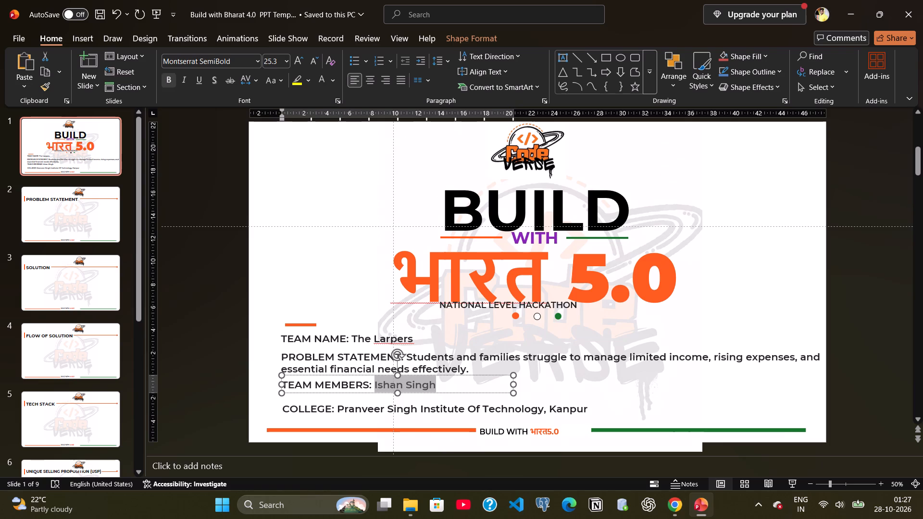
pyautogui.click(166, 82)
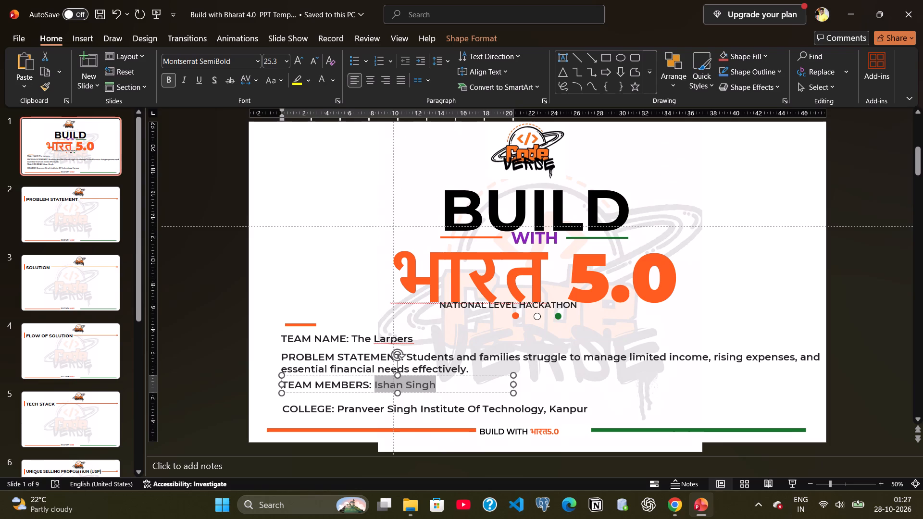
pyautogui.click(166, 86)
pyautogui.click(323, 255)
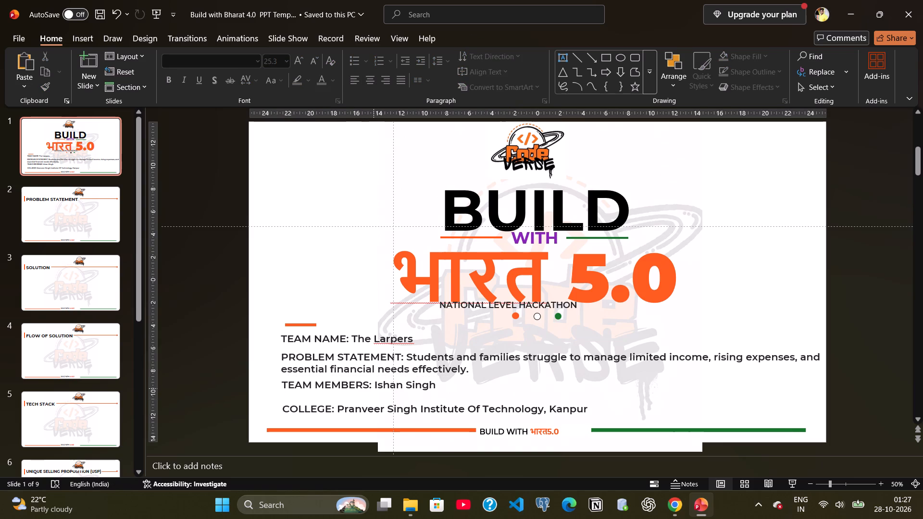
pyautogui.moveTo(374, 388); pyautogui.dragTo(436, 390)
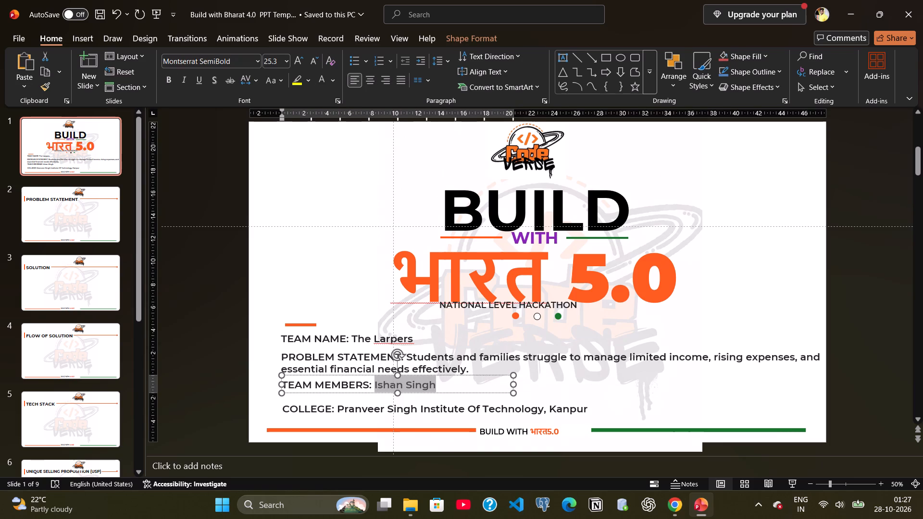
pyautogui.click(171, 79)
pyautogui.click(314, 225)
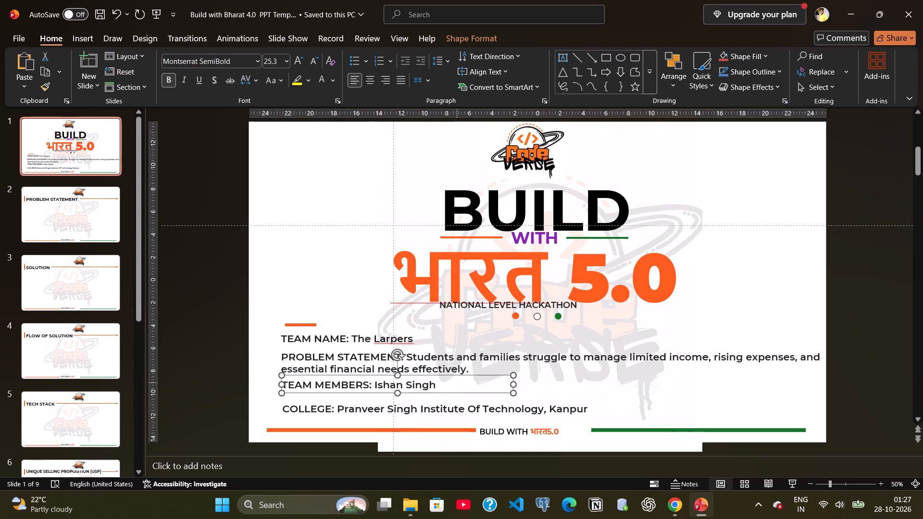
# Append the second and third members' full names to the TEAM MEMBERS line, separated by commas.
pyautogui.click(457, 383)
pyautogui.click(444, 388)
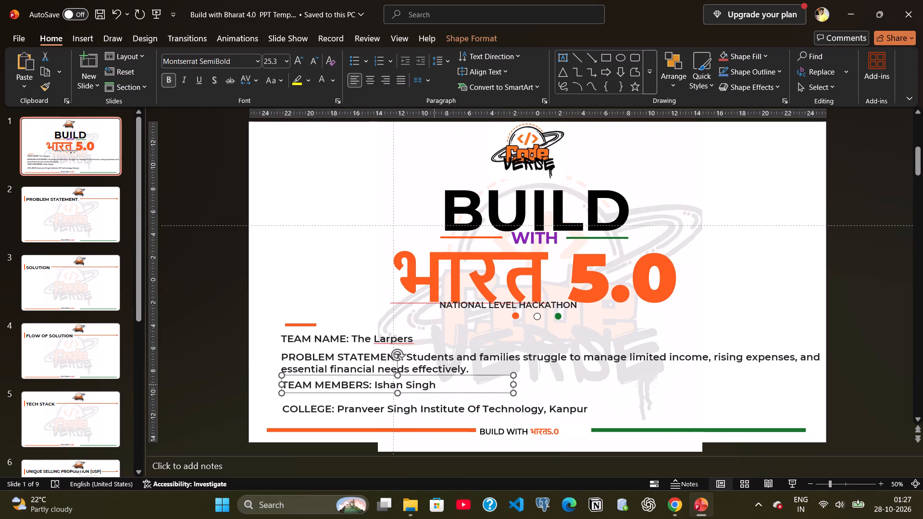
pyautogui.click(434, 383)
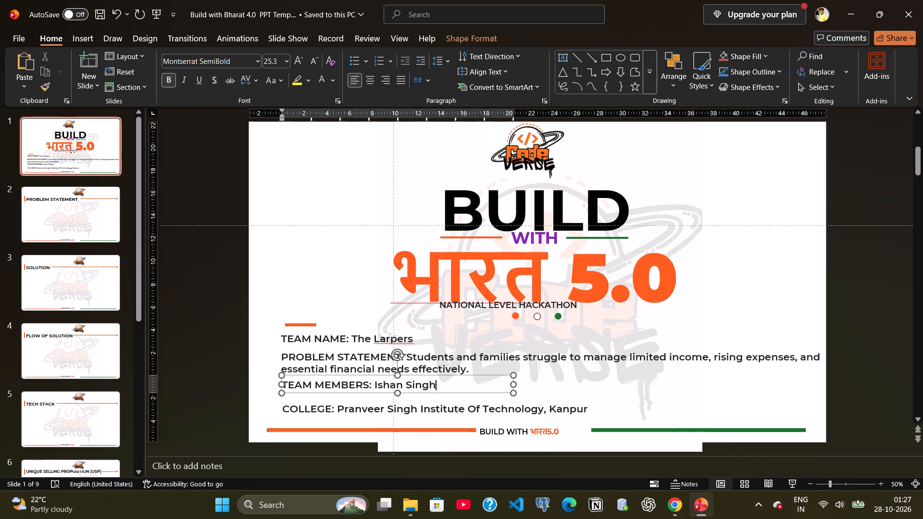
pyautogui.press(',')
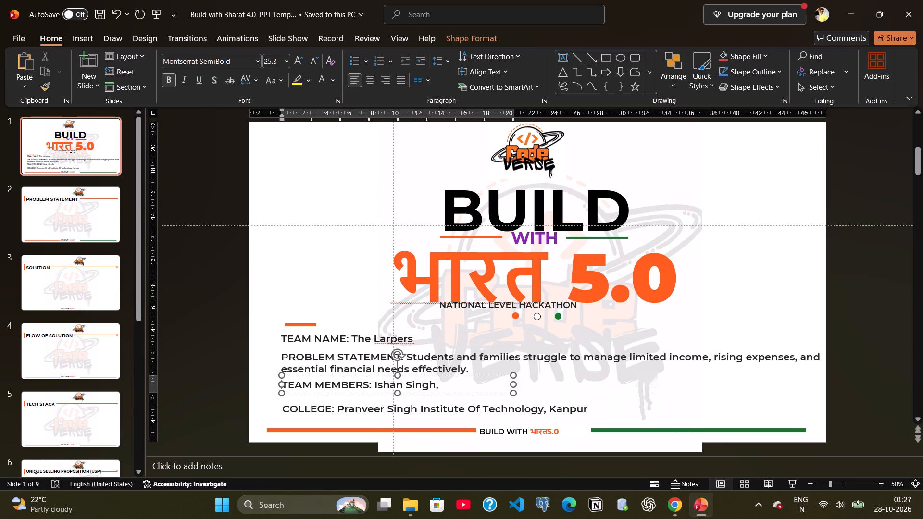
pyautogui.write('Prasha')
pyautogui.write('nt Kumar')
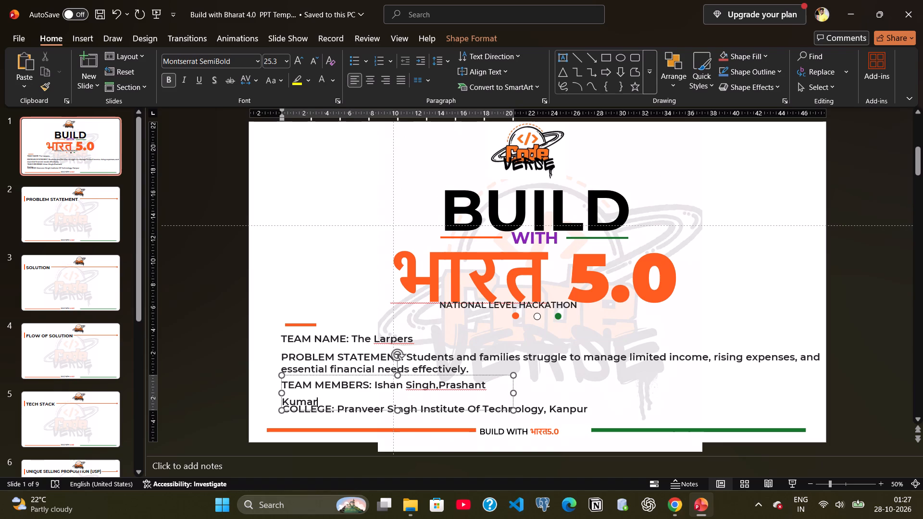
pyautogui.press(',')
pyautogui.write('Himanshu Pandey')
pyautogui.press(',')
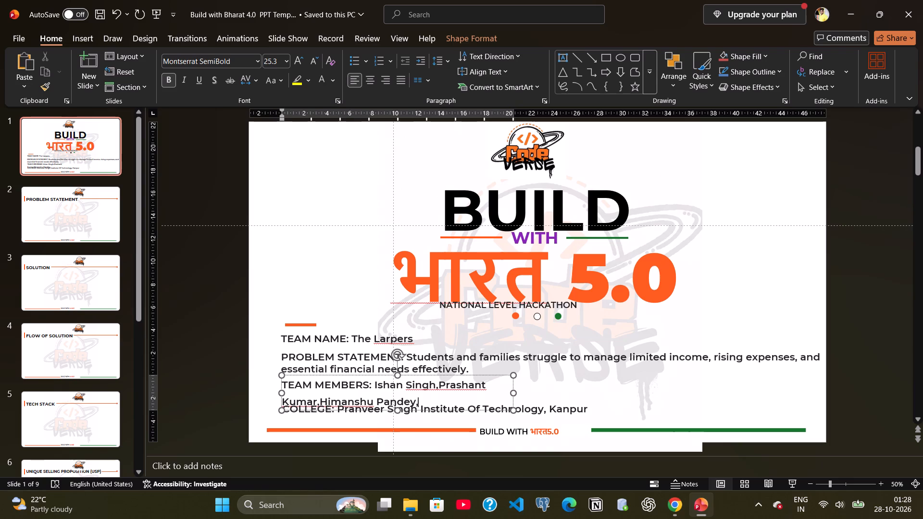
# Add the fourth member's full name at the end of the TEAM MEMBERS line.
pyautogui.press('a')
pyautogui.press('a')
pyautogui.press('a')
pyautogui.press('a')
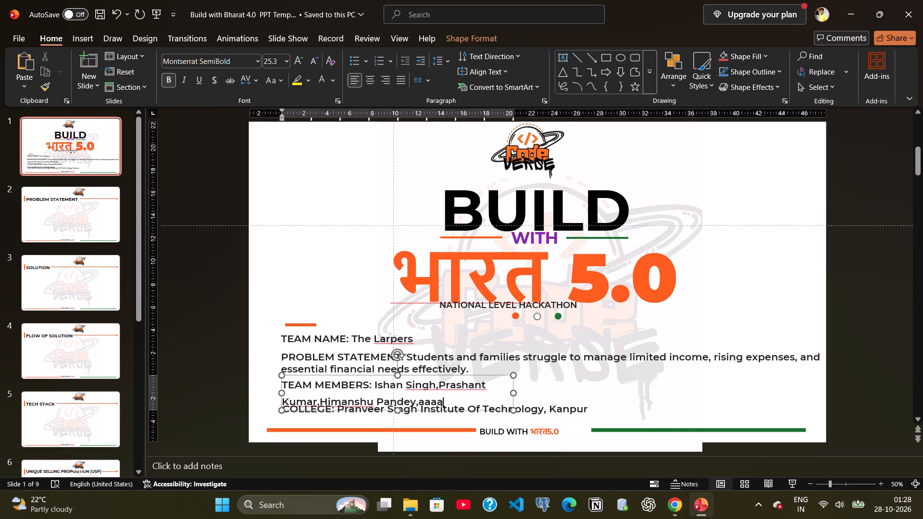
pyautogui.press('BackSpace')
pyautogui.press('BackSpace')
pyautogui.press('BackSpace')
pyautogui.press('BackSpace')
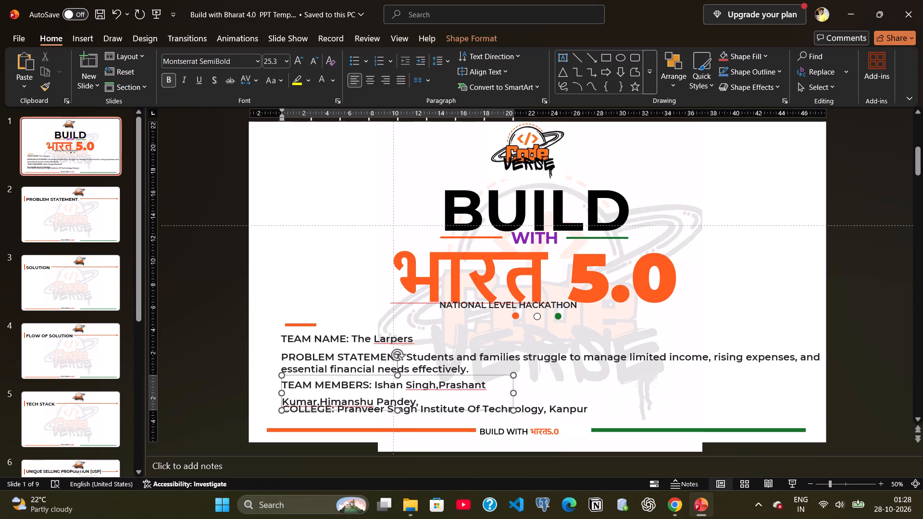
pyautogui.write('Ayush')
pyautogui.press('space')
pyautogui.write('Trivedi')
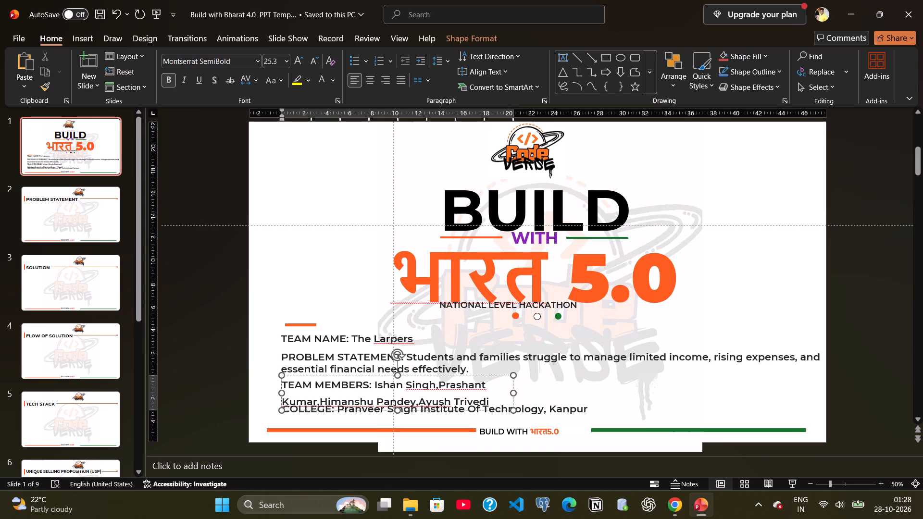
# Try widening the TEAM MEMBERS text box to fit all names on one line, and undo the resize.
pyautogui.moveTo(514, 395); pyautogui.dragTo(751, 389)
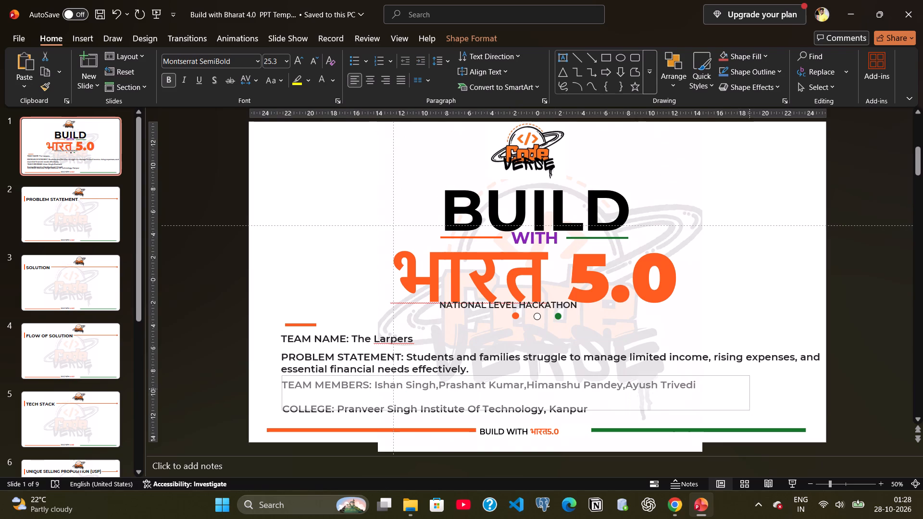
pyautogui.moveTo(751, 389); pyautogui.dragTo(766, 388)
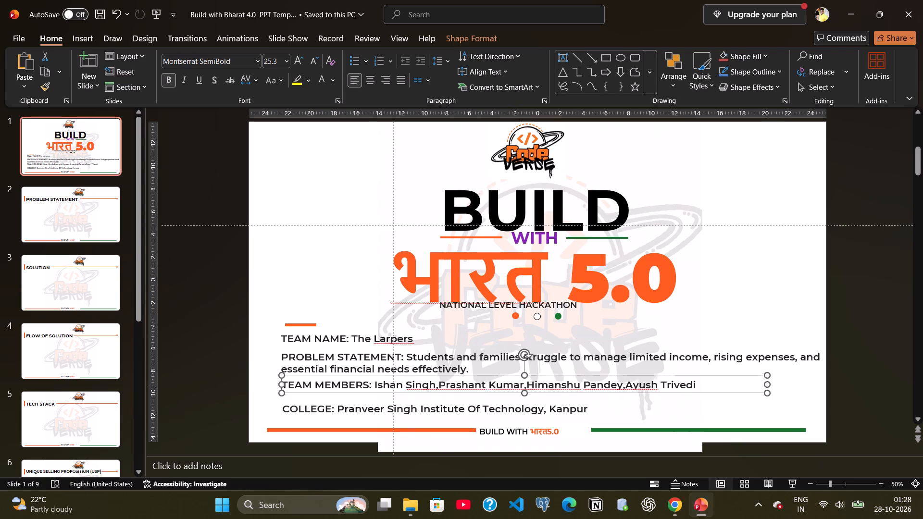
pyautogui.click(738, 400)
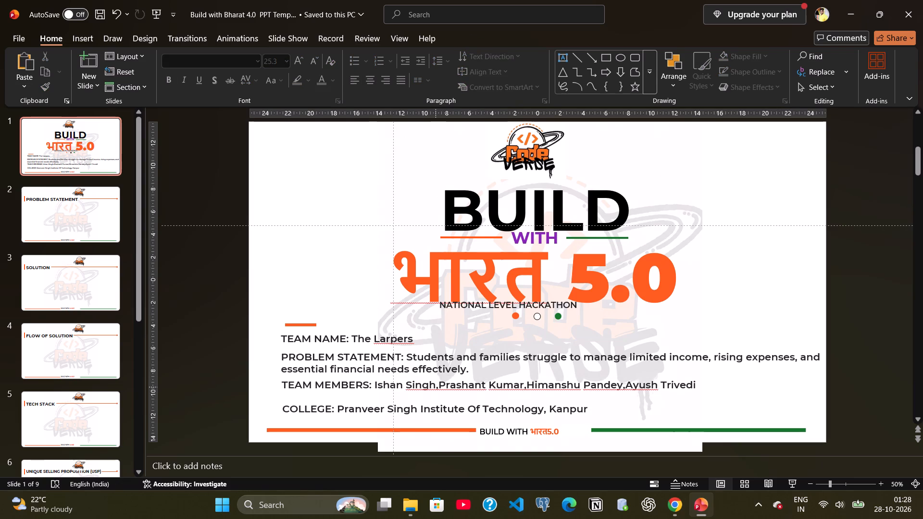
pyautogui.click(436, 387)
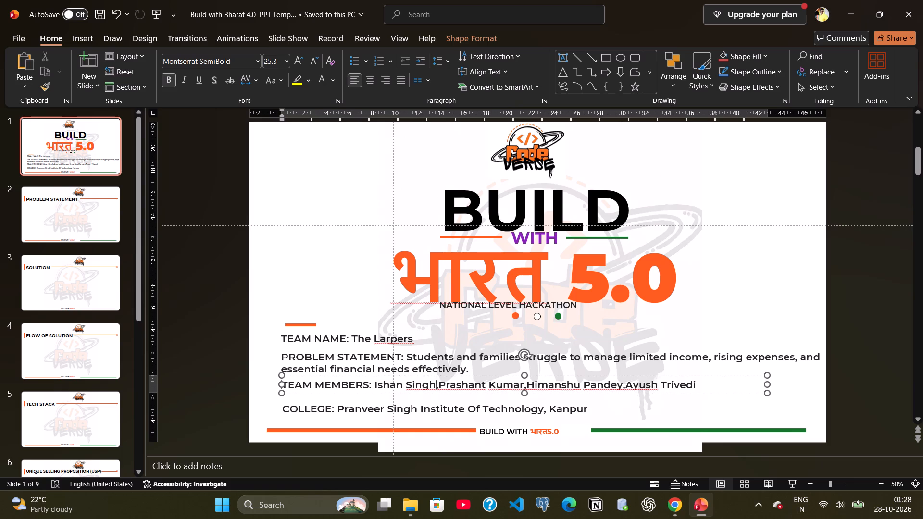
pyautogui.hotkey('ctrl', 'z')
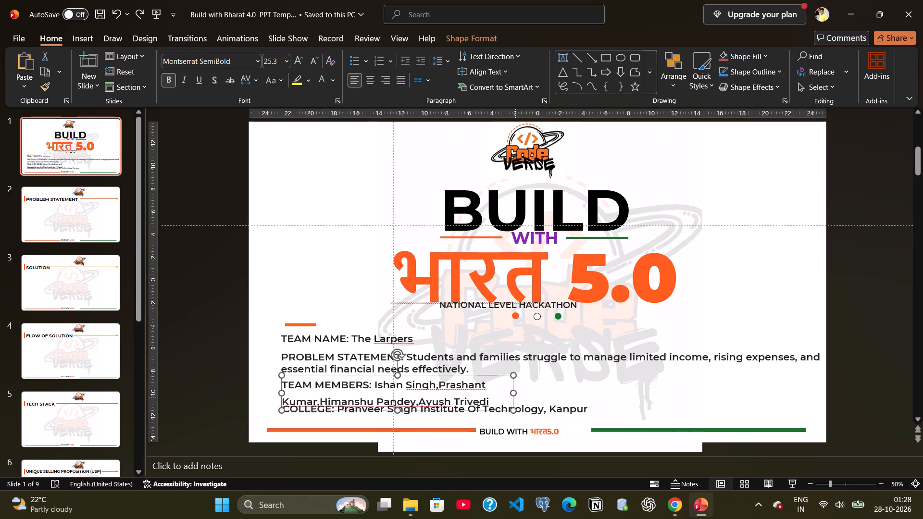
# Widen the TEAM MEMBERS text box to nearly the slide's right edge so all names fit on one line.
pyautogui.moveTo(514, 392); pyautogui.dragTo(749, 385)
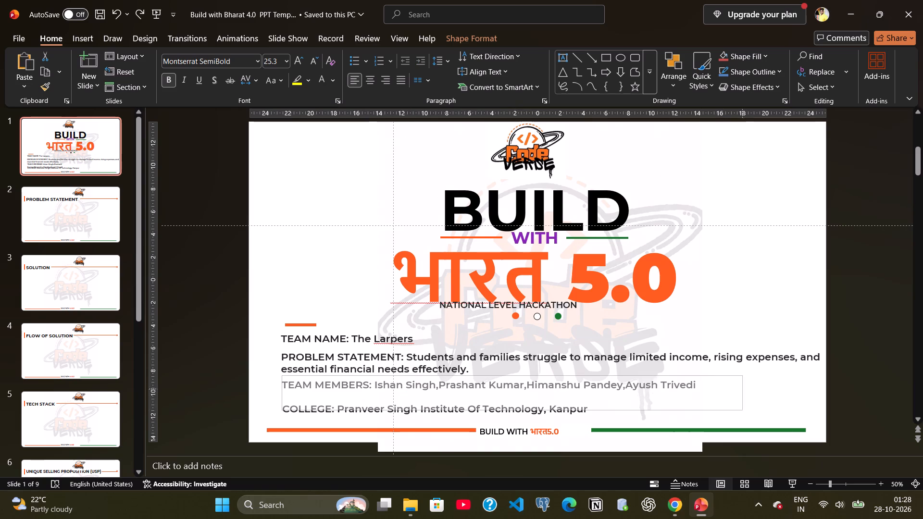
pyautogui.moveTo(749, 385); pyautogui.dragTo(814, 378)
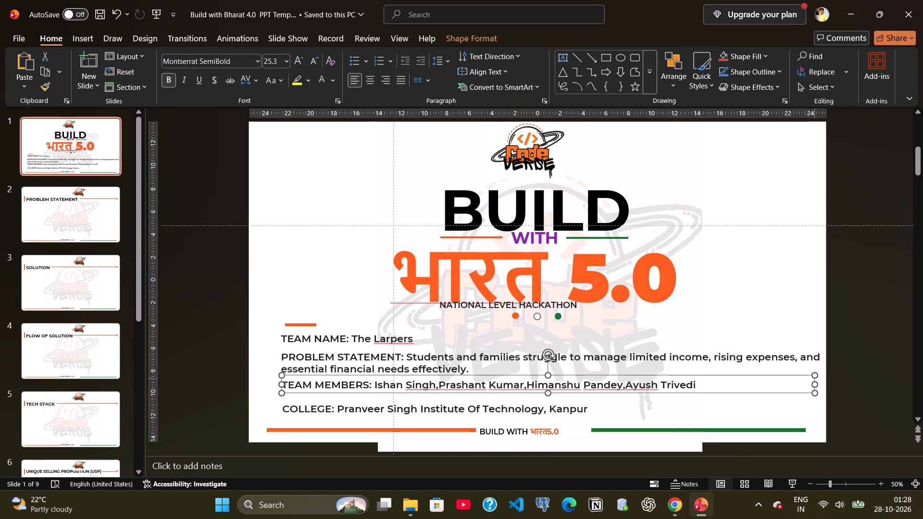
# Insert a space after each comma between the names in the TEAM MEMBERS line.
pyautogui.click(438, 386)
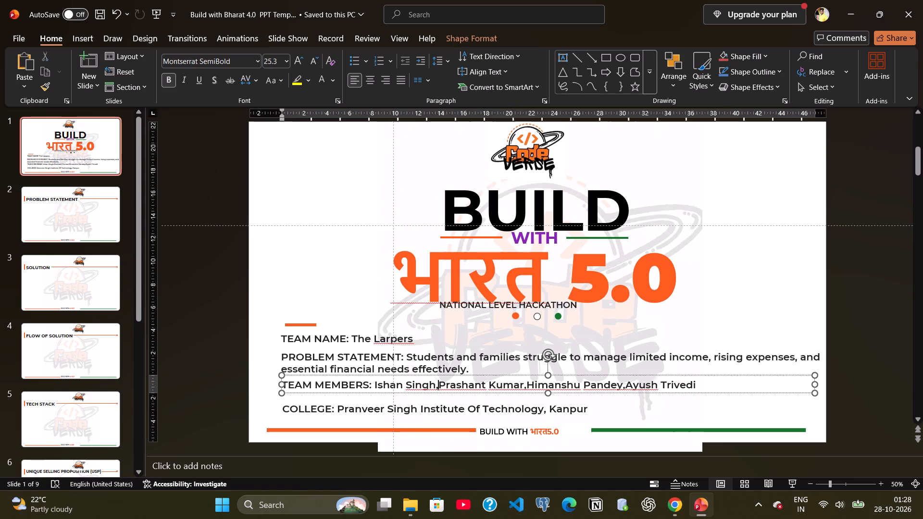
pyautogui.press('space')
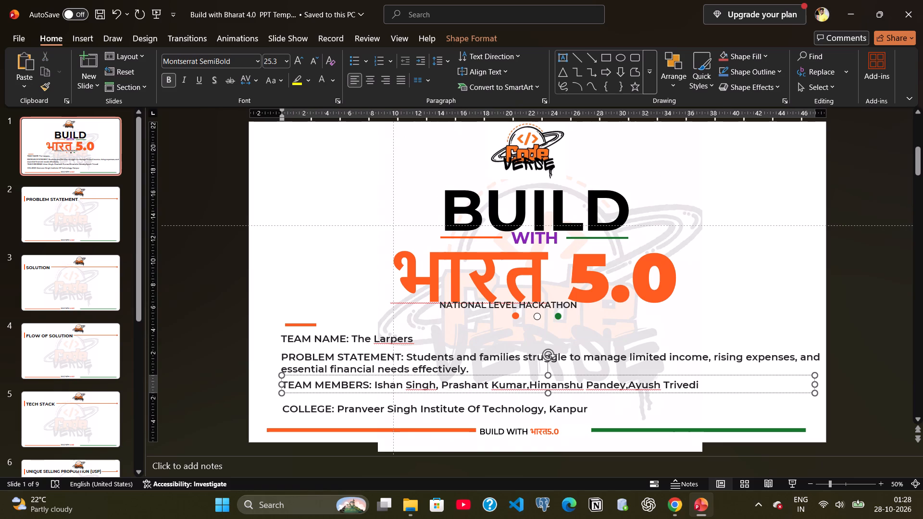
pyautogui.click(529, 389)
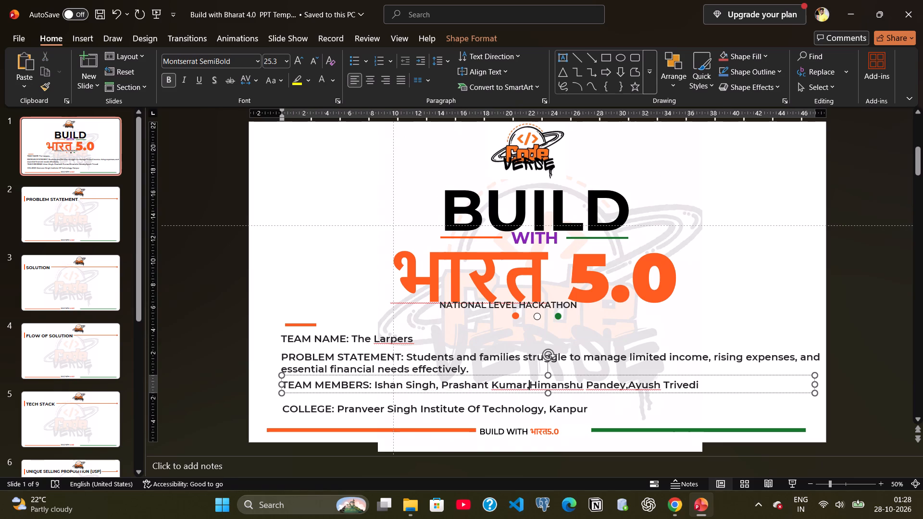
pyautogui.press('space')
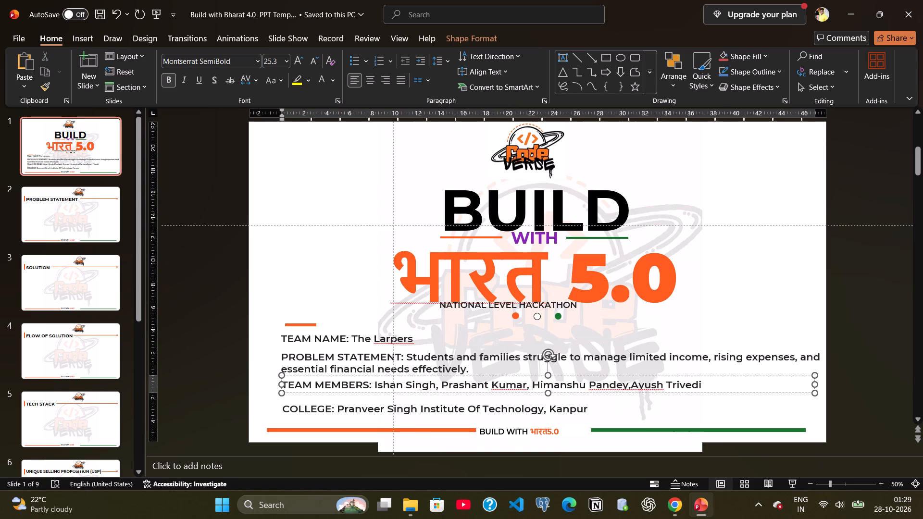
pyautogui.click(631, 387)
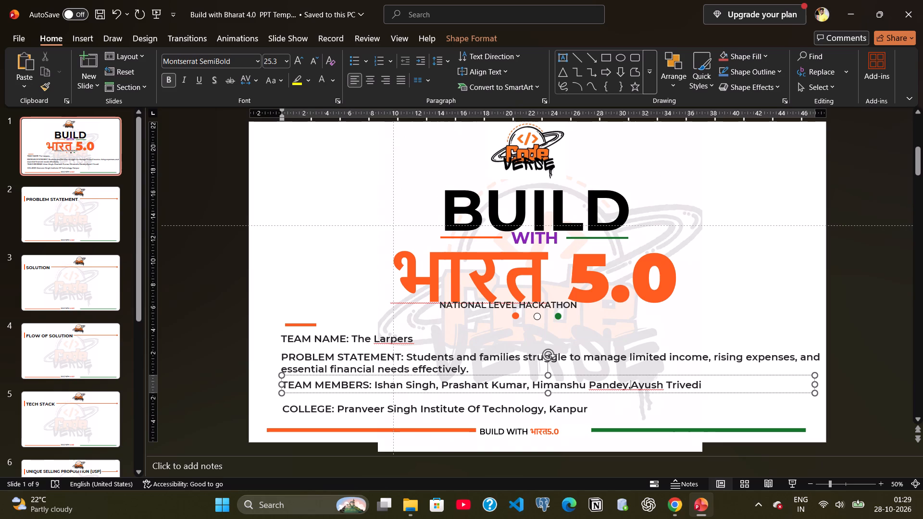
pyautogui.hscroll(-1, 695, 515)
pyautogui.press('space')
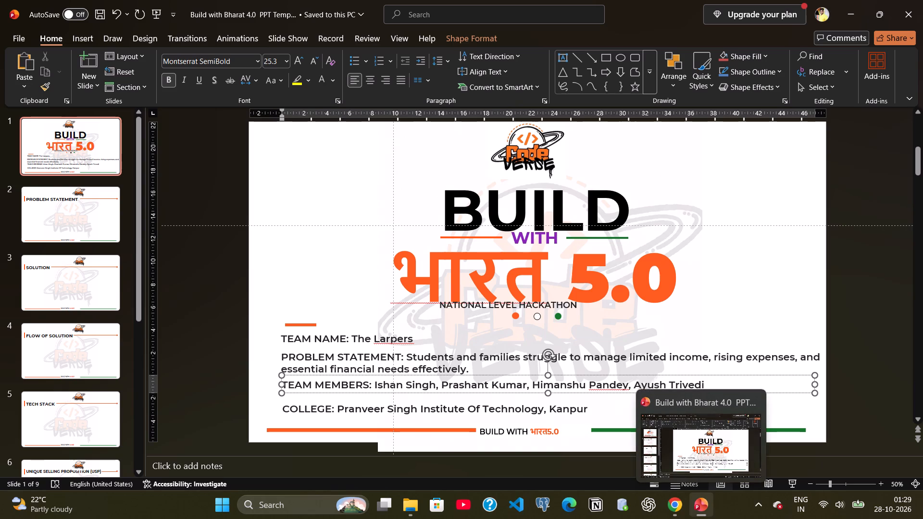
pyautogui.click(802, 305)
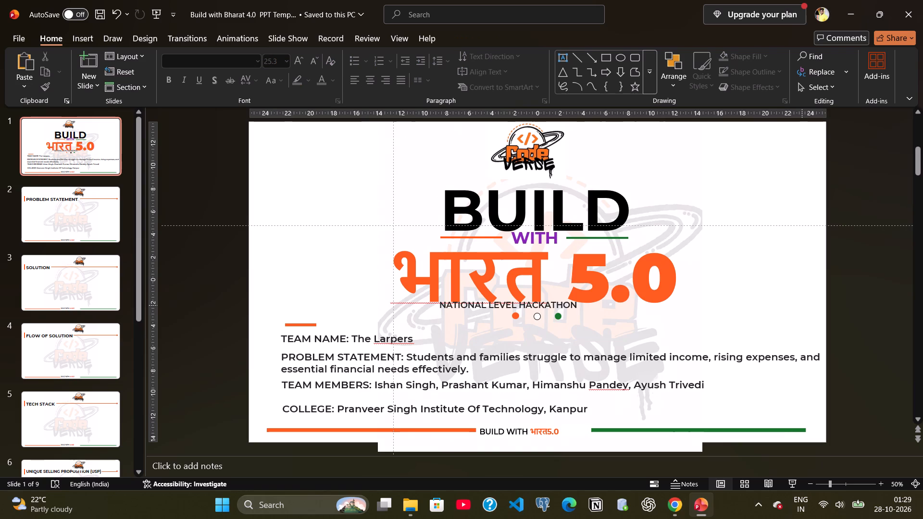
# Nudge the TEAM MEMBERS text box slightly down to even its spacing between the PROBLEM STATEMENT and COLLEGE lines.
pyautogui.scroll(-1, 802, 305)
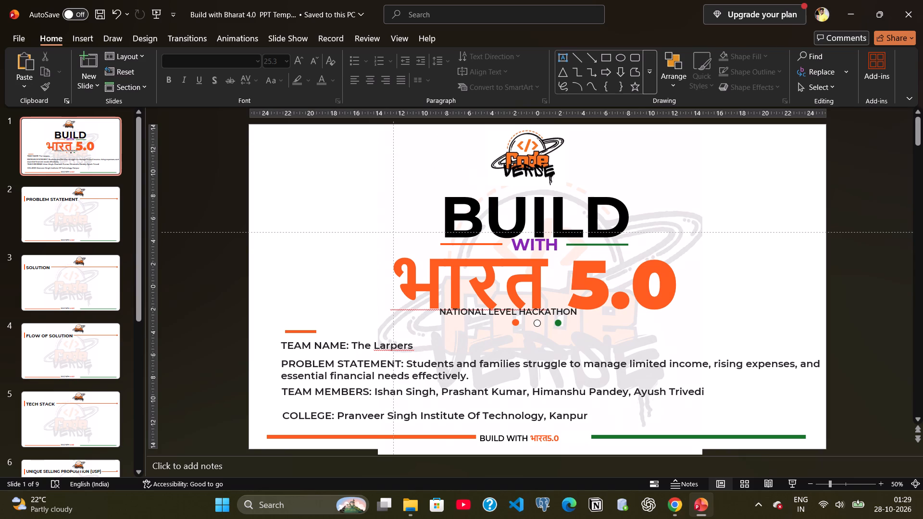
pyautogui.click(702, 383)
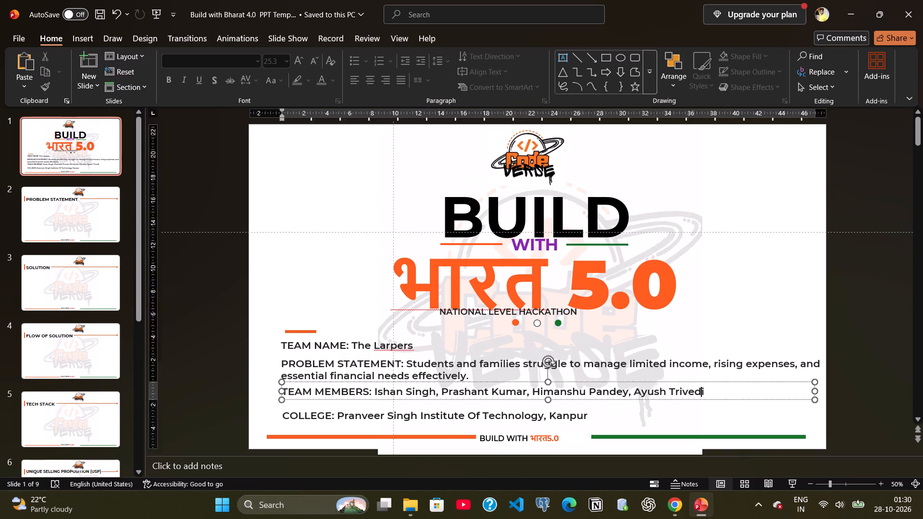
pyautogui.click(547, 401)
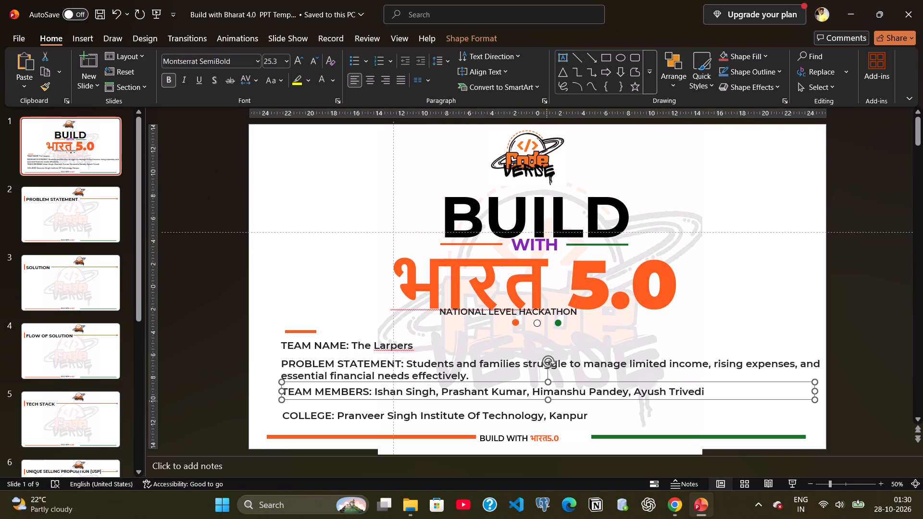
pyautogui.press('Down')
pyautogui.press('Down')
pyautogui.press('Down')
pyautogui.press('Down')
pyautogui.press('Down')
pyautogui.press('Down')
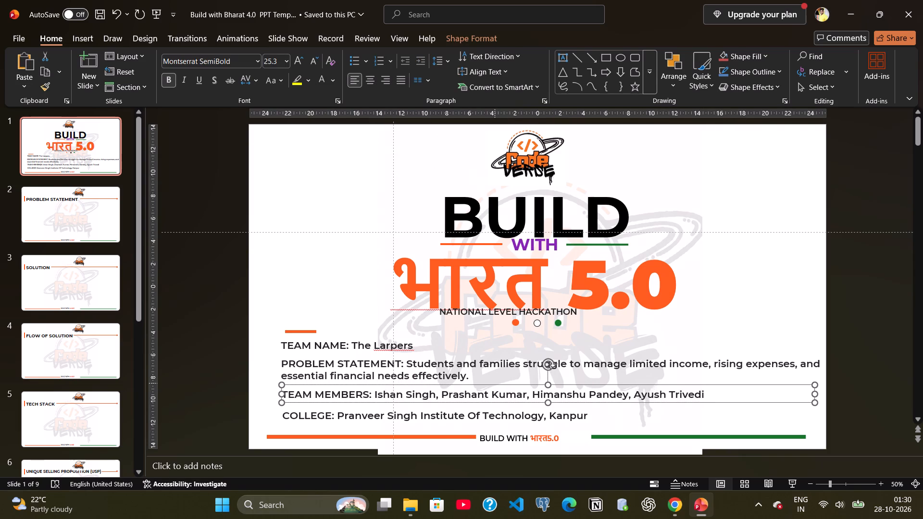
# Deselect the TEAM MEMBERS text box on the title slide and open slide 2, PROBLEM STATEMENT.
pyautogui.click(738, 318)
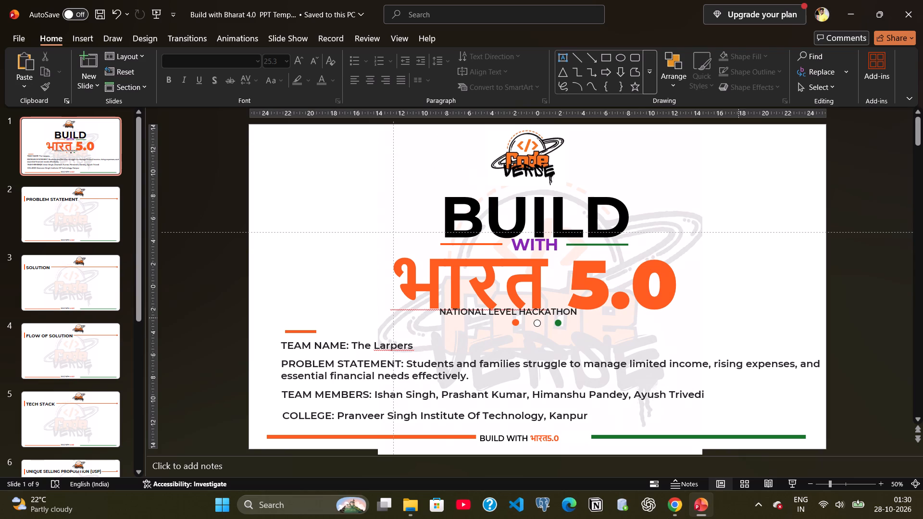
pyautogui.click(71, 233)
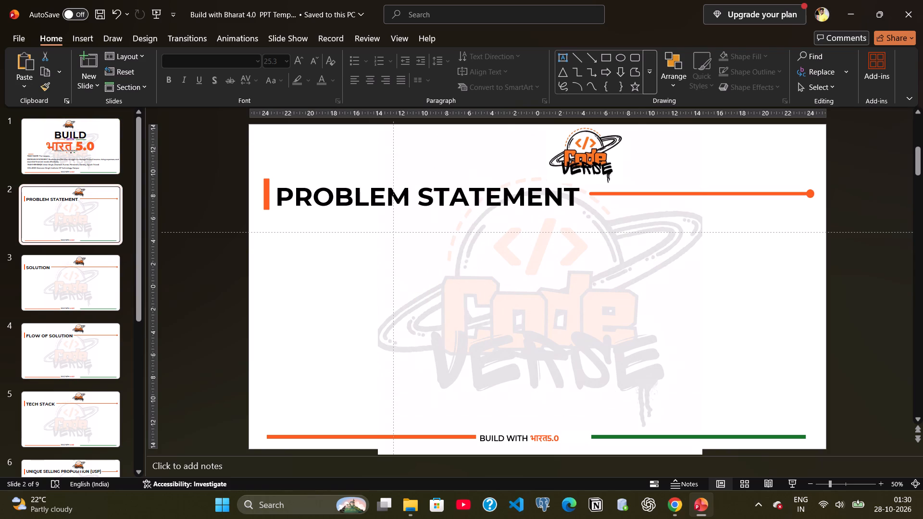
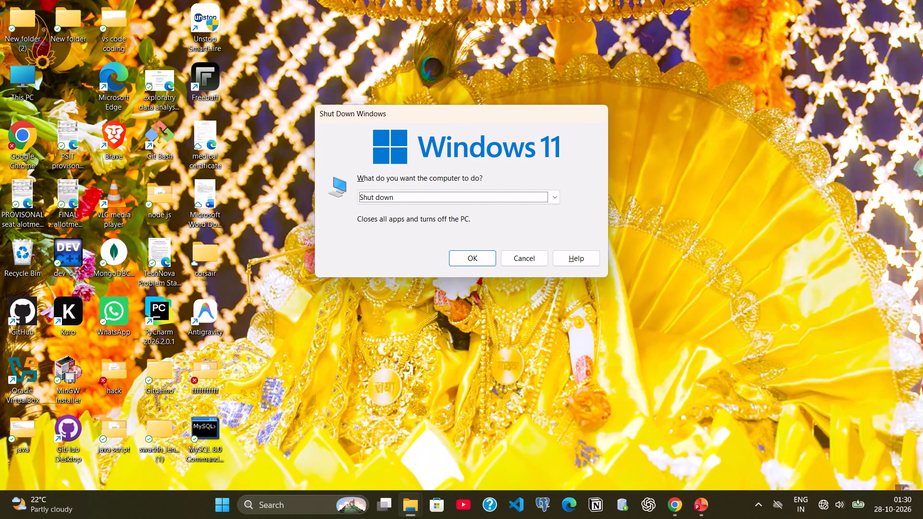
# Cancel the Windows shutdown prompt and switch back to the Build with Bharat presentation in PowerPoint.
pyautogui.click(530, 251)
pyautogui.click(708, 504)
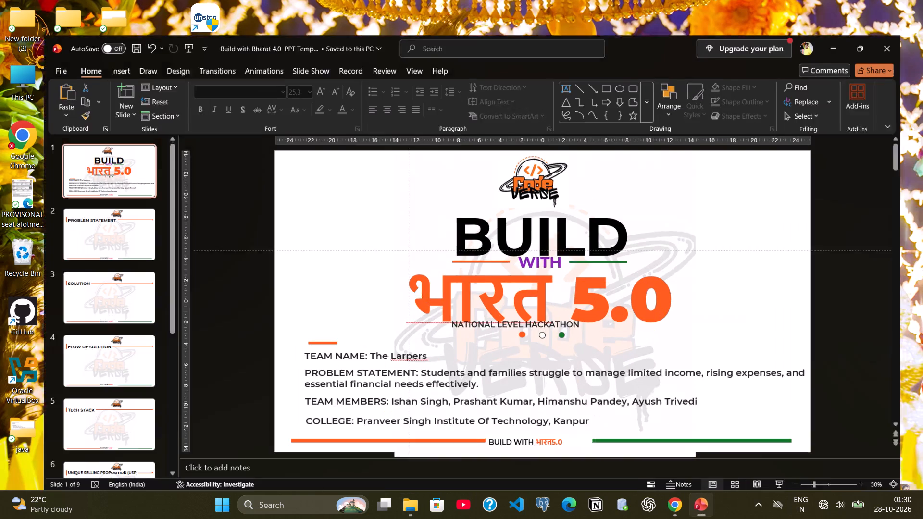
# Close the Build with Bharat presentation.
pyautogui.scroll(-1, 616, 253)
pyautogui.click(907, 3)
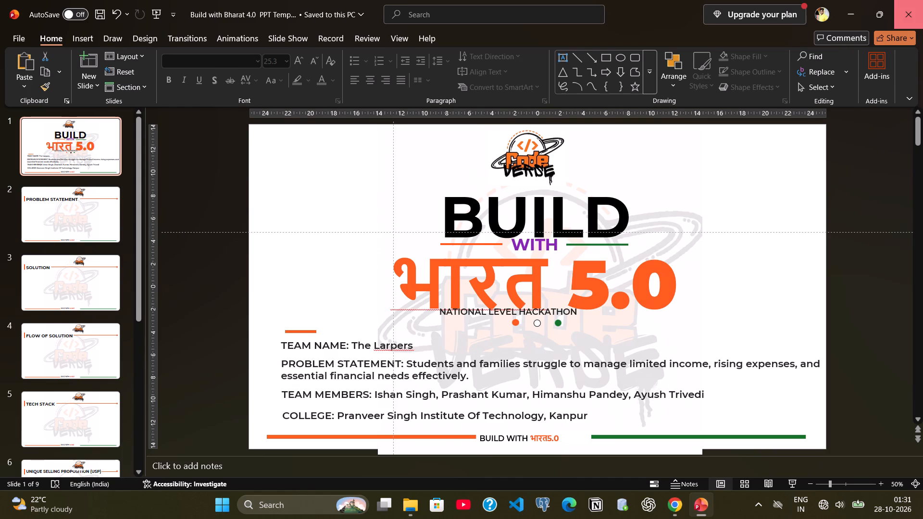